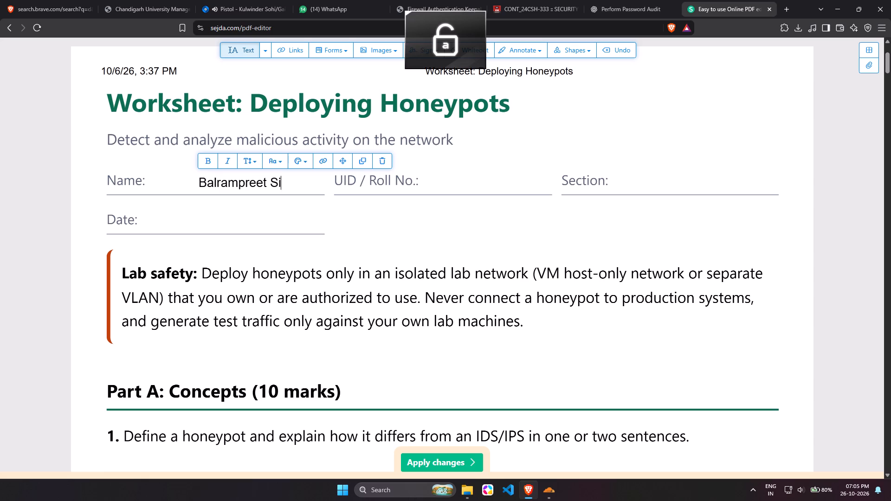
{"action": "left_click", "coordinate": [336, 157]}
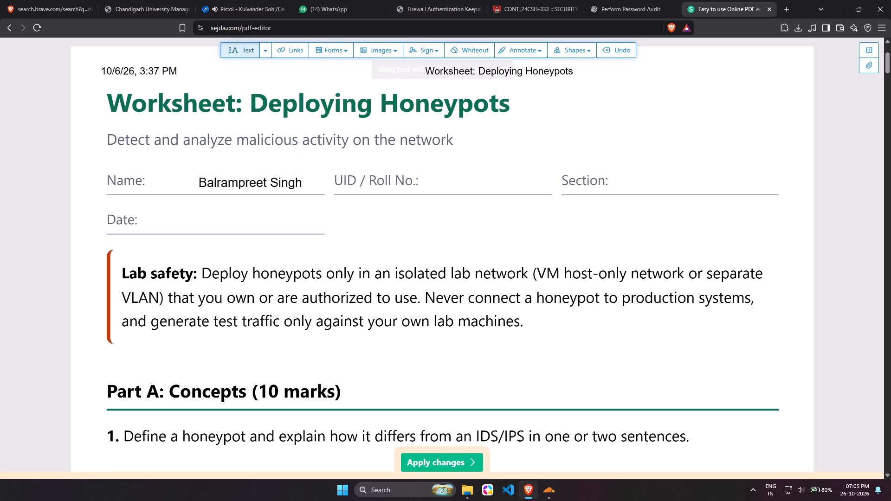
{"action": "left_click_drag", "start_coordinate": [269, 182], "coordinate": [227, 179]}
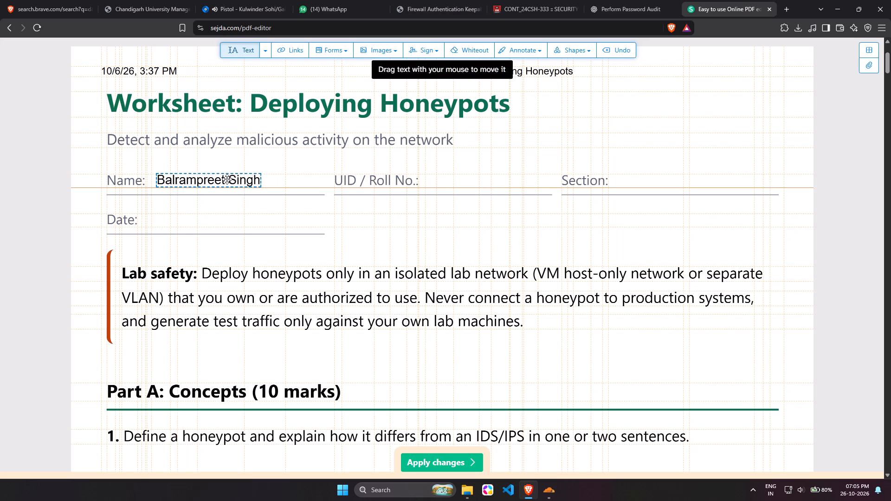
{"action": "left_click_drag", "start_coordinate": [227, 179], "coordinate": [226, 179]}
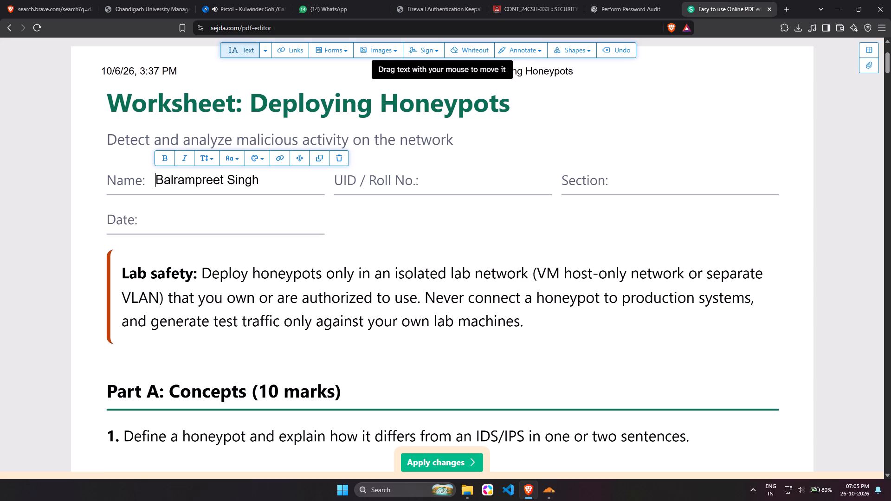
Add the student's roll number as text on the UID / Roll No. line.
{"action": "left_click", "coordinate": [425, 178]}
{"action": "type", "text": "24"}
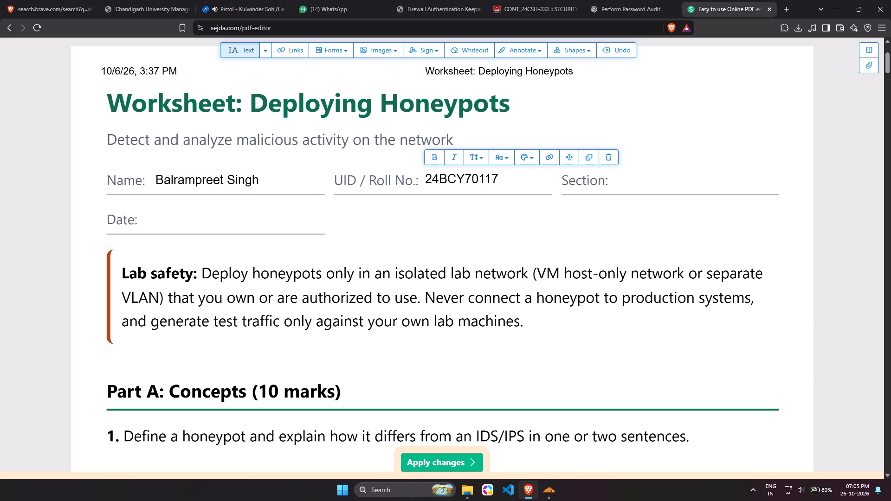
Add the text 24BCY-1(B) on the Section line.
{"action": "left_click", "coordinate": [616, 180]}
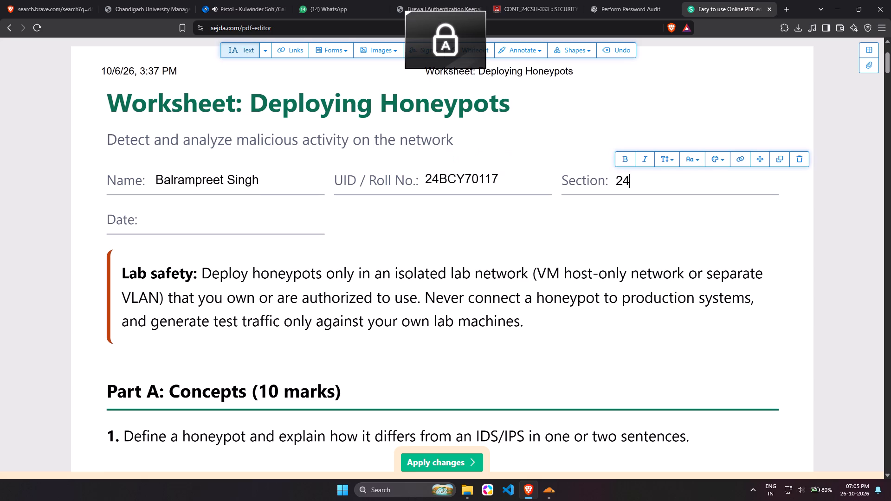
{"action": "type", "text": "BCY"}
{"action": "type", "text": "-1"}
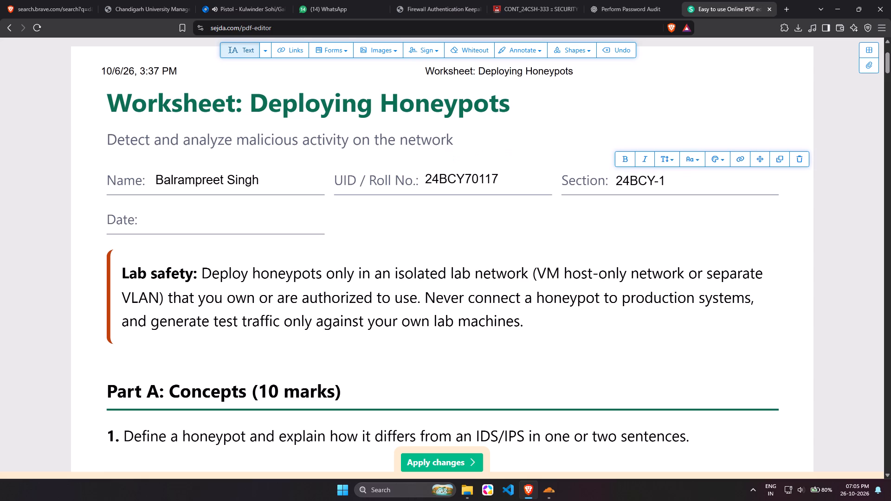
{"action": "type", "text": "(B"}
{"action": "key", "text": "shift+parenright"}
{"action": "key", "text": "j"}
{"action": "key", "text": "BackSpace"}
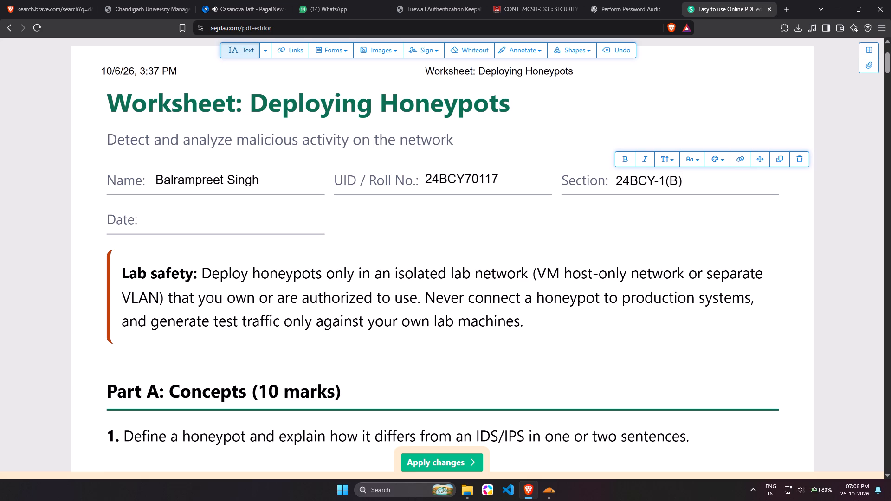
Add the date 6-10-26 as text for the Date field and position it beside the label, left-aligned with the name above.
{"action": "left_click", "coordinate": [179, 227]}
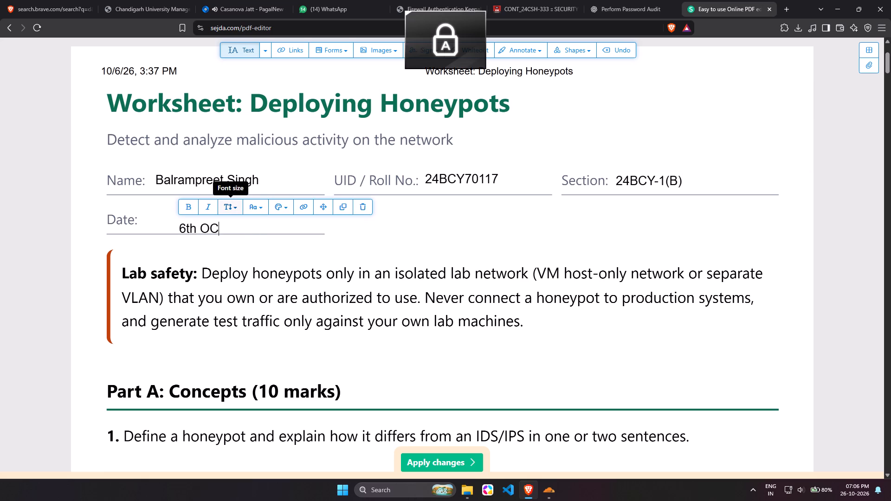
{"action": "key", "text": "BackSpace"}
{"action": "key", "text": "BackSpace"}
{"action": "key", "text": "BackSpace"}
{"action": "key", "text": "BackSpace"}
{"action": "key", "text": "BackSpace"}
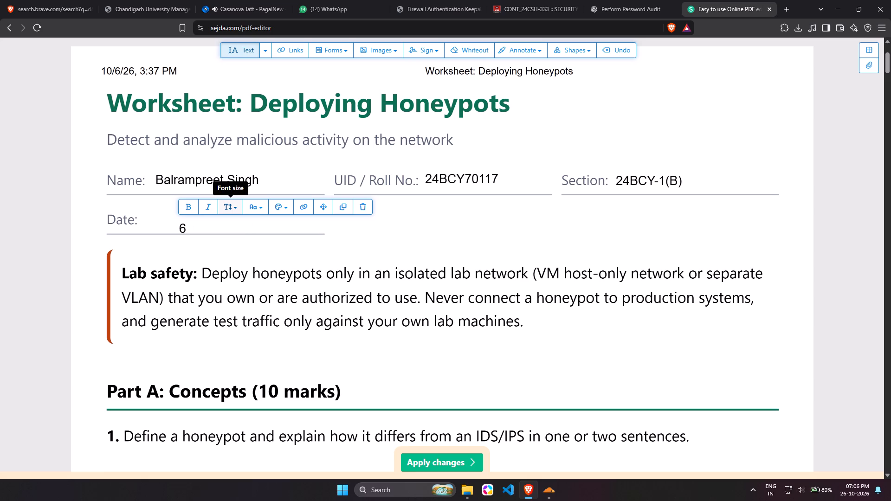
{"action": "key", "text": "BackSpace"}
{"action": "type", "text": "6-"}
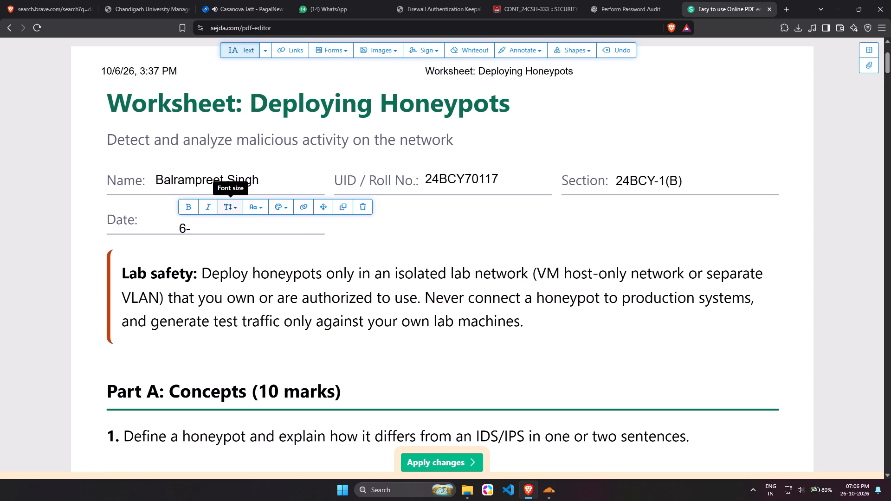
{"action": "type", "text": "10"}
{"action": "type", "text": "-26"}
{"action": "left_click", "coordinate": [317, 203]}
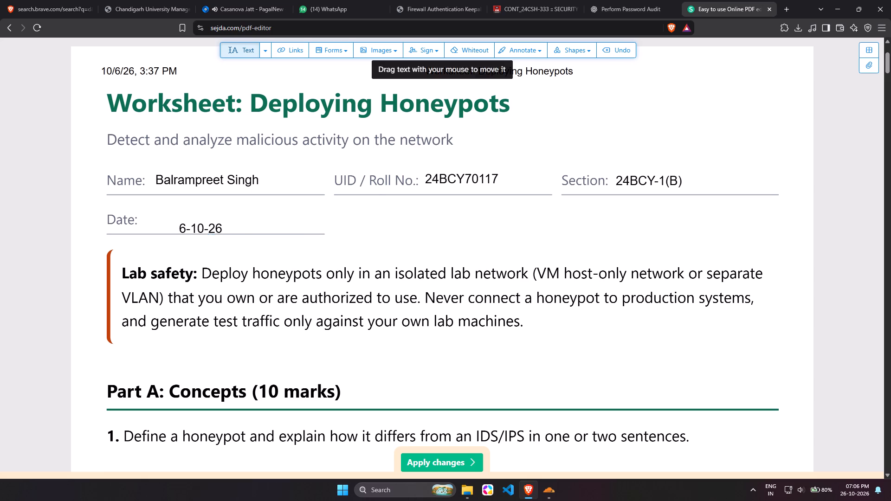
{"action": "left_click_drag", "start_coordinate": [206, 231], "coordinate": [179, 222]}
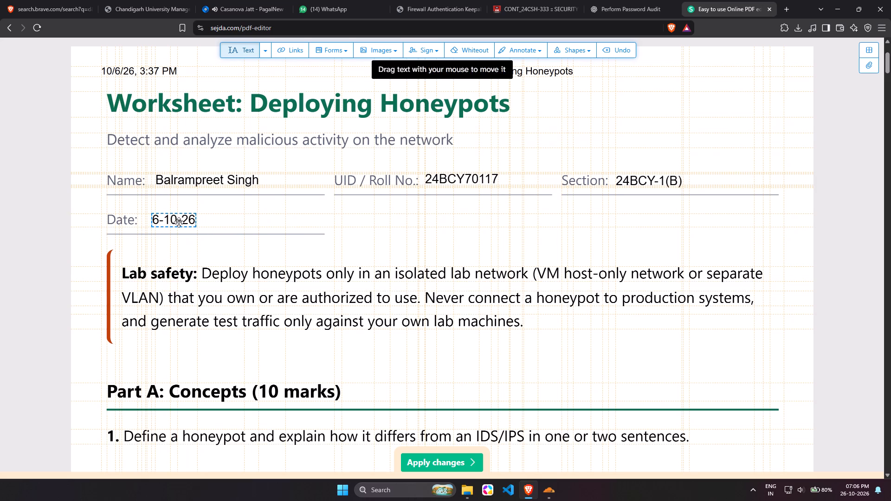
{"action": "left_click_drag", "start_coordinate": [179, 222], "coordinate": [182, 222]}
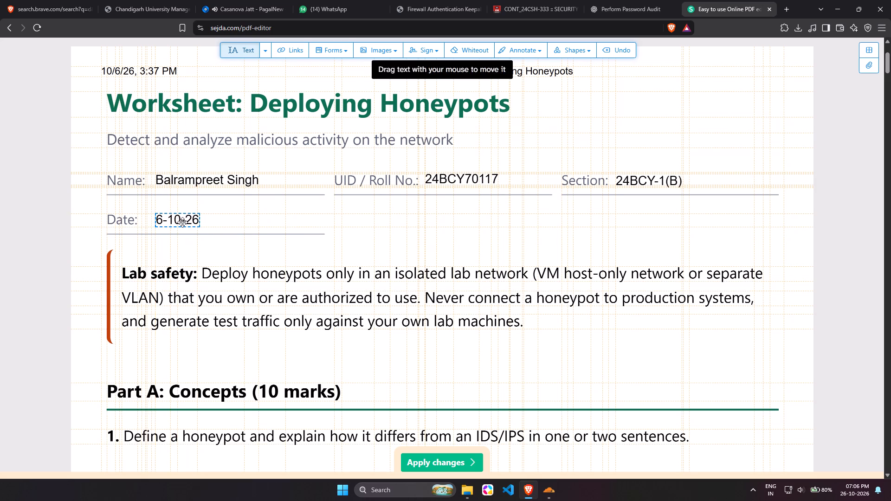
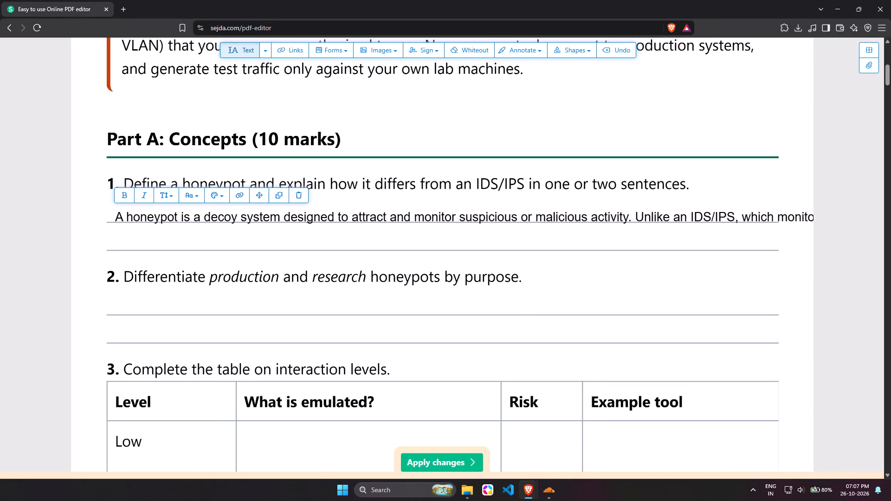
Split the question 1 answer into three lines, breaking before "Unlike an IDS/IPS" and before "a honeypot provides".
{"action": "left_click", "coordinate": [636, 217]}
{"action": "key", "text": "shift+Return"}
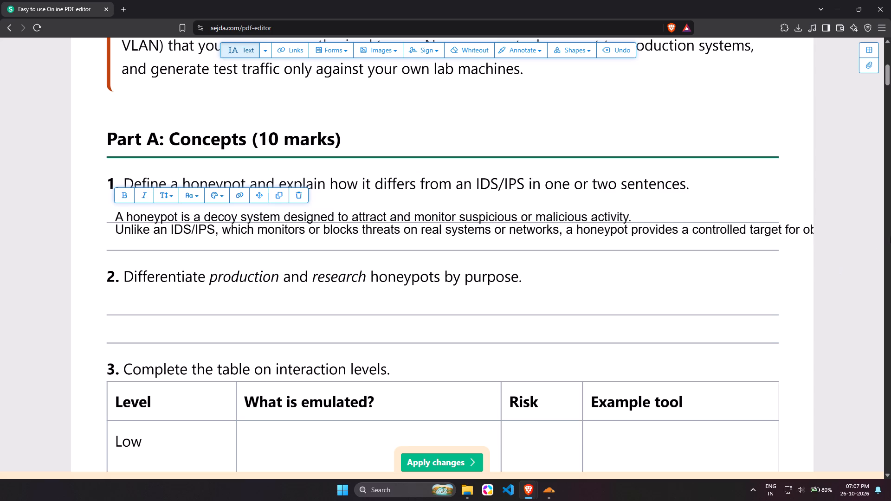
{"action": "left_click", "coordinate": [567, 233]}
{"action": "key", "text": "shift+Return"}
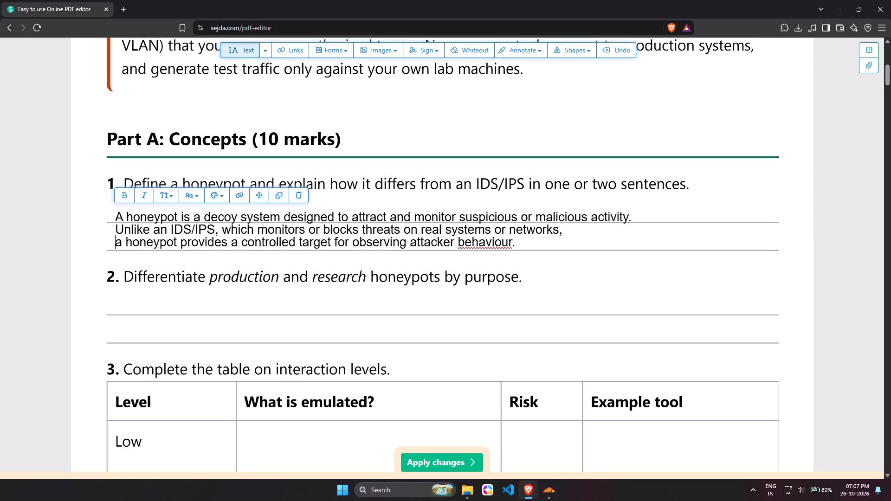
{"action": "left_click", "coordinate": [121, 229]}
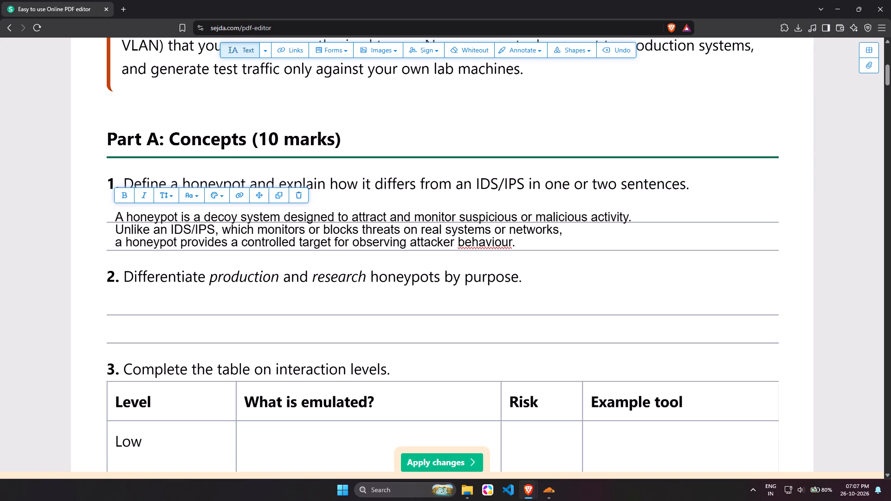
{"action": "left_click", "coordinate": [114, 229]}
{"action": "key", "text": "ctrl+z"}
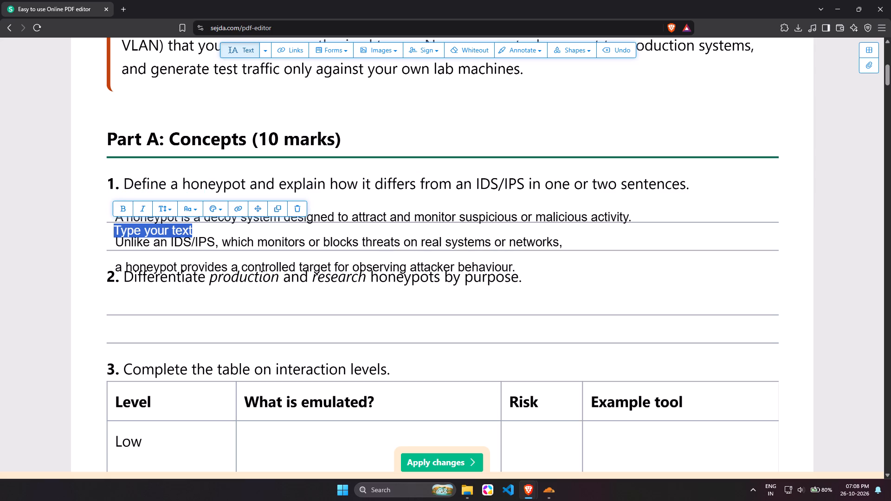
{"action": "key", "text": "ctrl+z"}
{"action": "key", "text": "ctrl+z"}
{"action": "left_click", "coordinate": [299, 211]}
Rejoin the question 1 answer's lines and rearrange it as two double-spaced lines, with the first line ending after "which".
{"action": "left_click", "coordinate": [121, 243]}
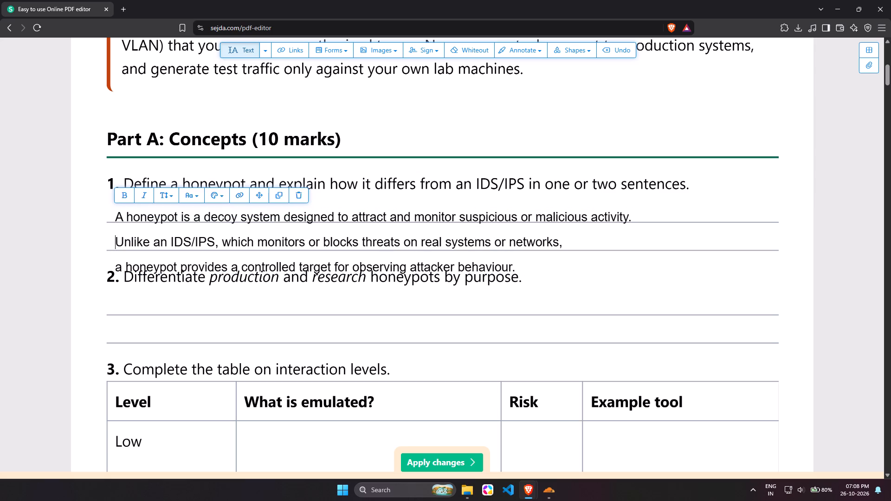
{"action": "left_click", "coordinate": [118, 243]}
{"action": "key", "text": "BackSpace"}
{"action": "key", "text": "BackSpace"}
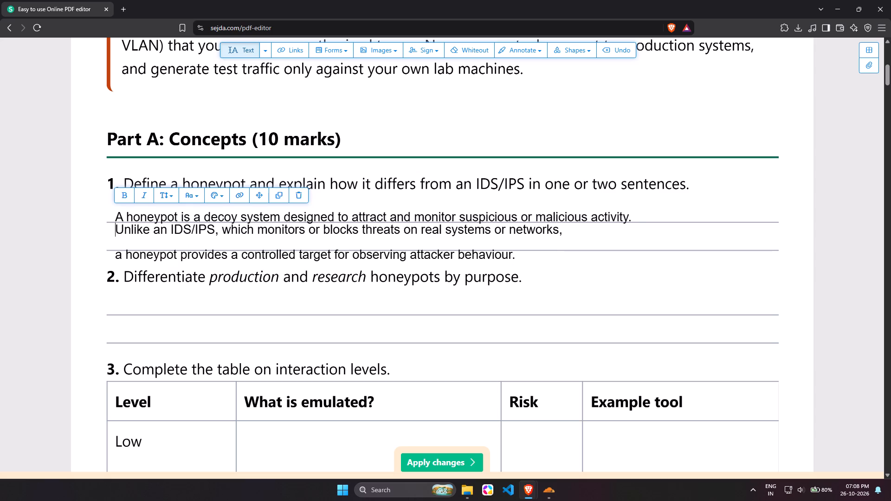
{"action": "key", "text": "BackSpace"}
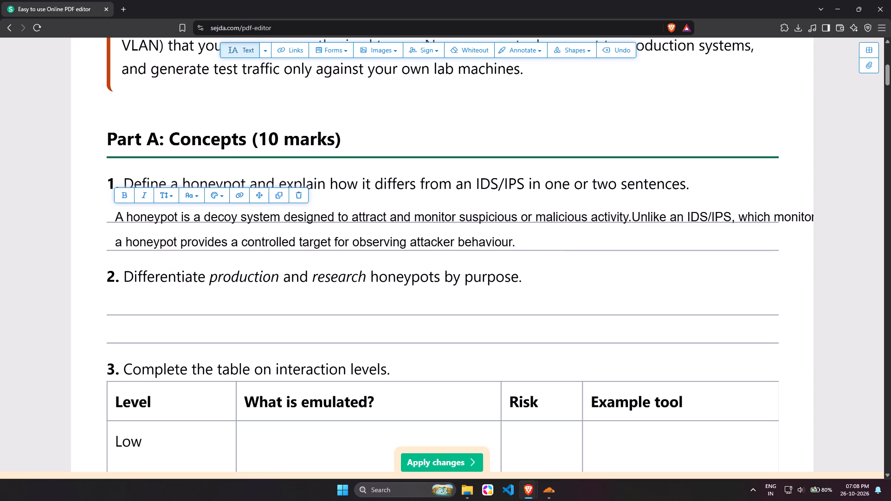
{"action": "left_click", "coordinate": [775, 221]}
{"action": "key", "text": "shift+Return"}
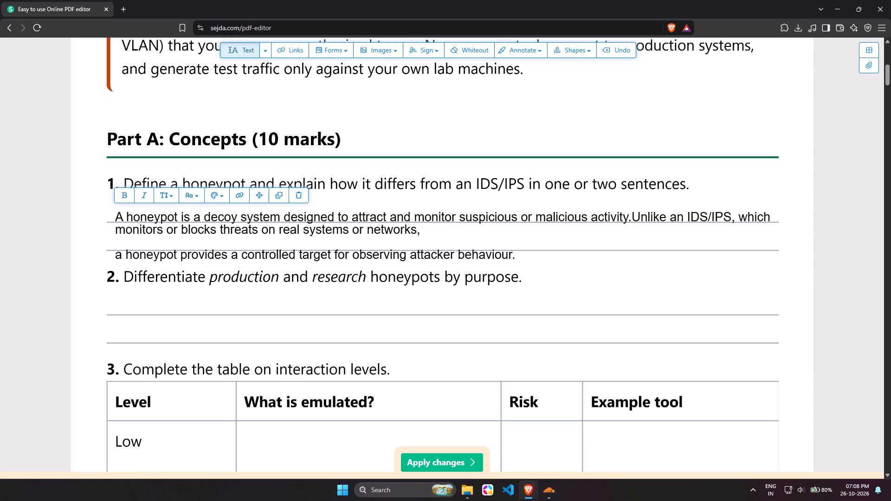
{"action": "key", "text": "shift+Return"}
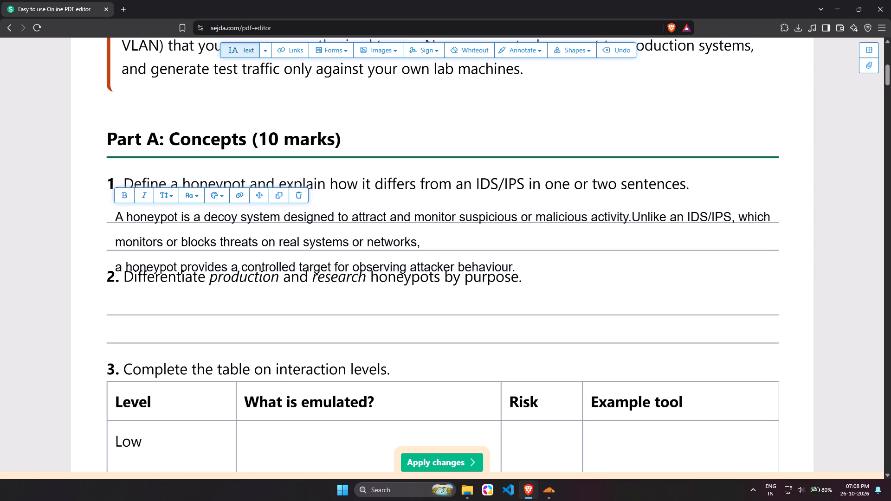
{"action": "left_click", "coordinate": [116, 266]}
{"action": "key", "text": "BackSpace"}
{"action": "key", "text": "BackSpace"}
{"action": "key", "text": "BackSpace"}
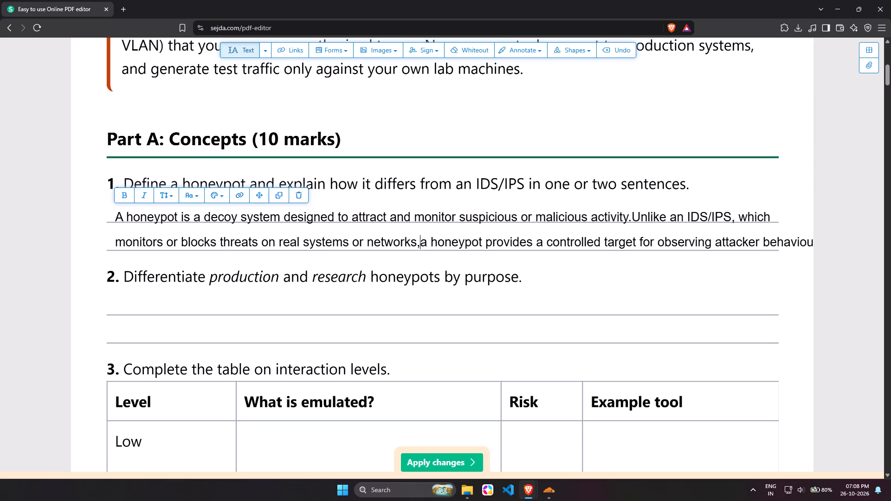
Delete the word "system" after "decoy" in the question 1 answer.
{"action": "left_click_drag", "start_coordinate": [278, 215], "coordinate": [240, 216]}
{"action": "left_click_drag", "start_coordinate": [240, 216], "coordinate": [238, 216]}
{"action": "key", "text": "BackSpace"}
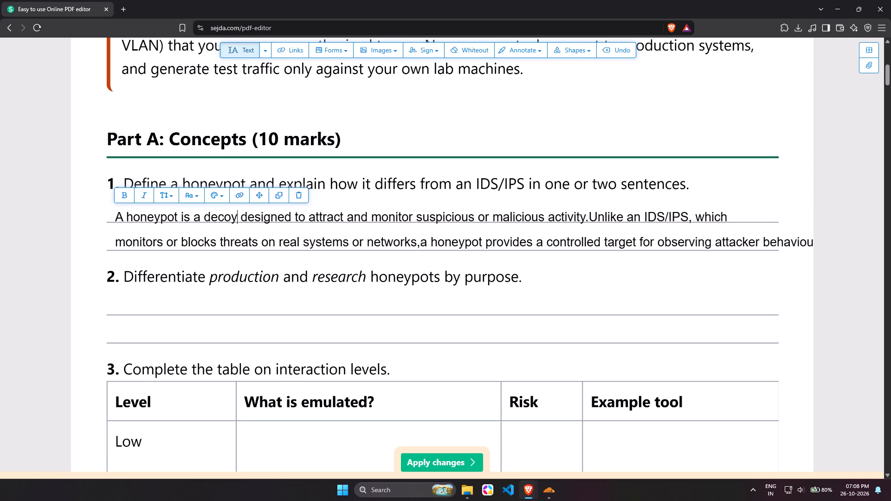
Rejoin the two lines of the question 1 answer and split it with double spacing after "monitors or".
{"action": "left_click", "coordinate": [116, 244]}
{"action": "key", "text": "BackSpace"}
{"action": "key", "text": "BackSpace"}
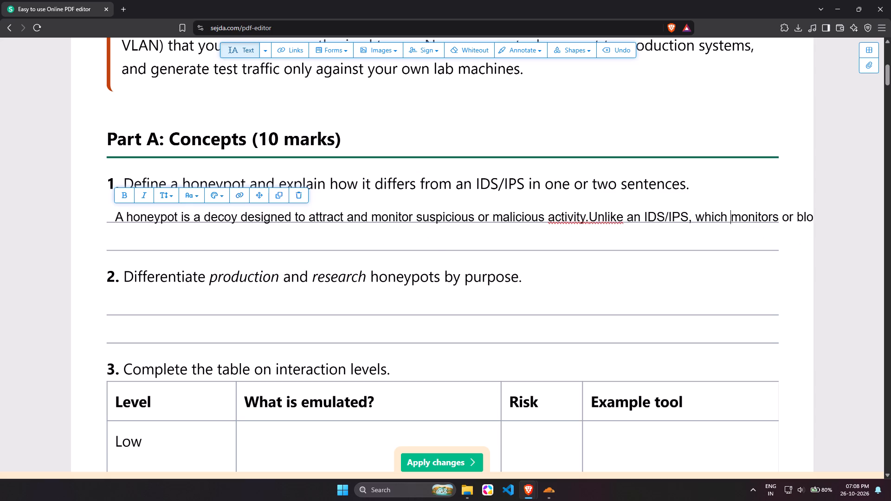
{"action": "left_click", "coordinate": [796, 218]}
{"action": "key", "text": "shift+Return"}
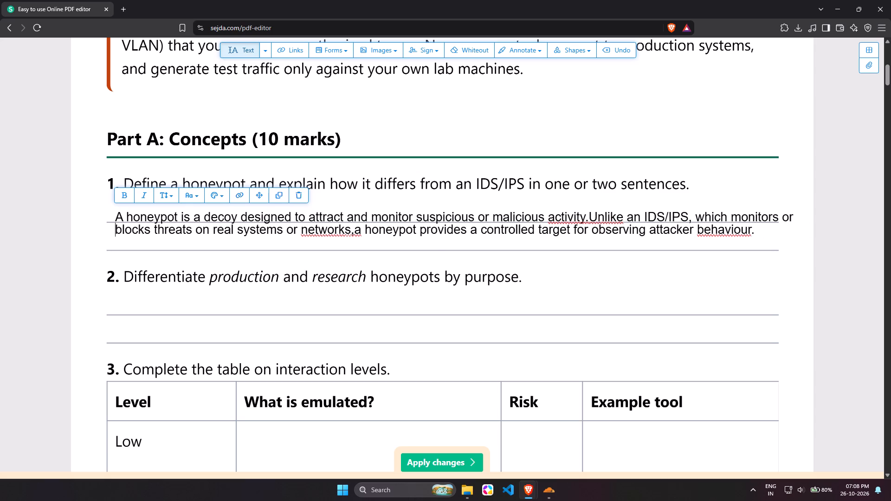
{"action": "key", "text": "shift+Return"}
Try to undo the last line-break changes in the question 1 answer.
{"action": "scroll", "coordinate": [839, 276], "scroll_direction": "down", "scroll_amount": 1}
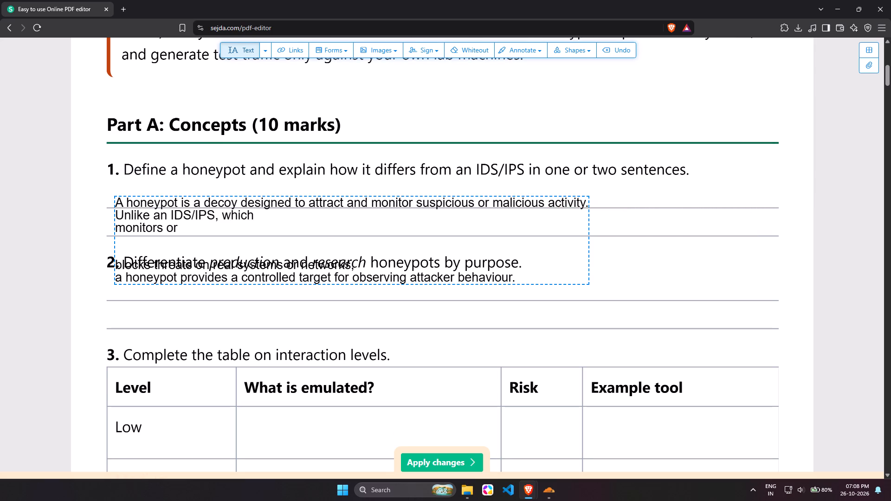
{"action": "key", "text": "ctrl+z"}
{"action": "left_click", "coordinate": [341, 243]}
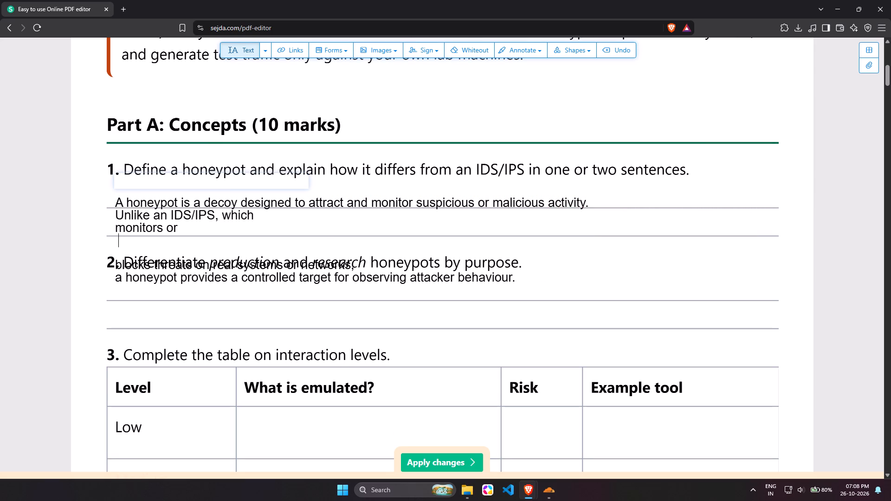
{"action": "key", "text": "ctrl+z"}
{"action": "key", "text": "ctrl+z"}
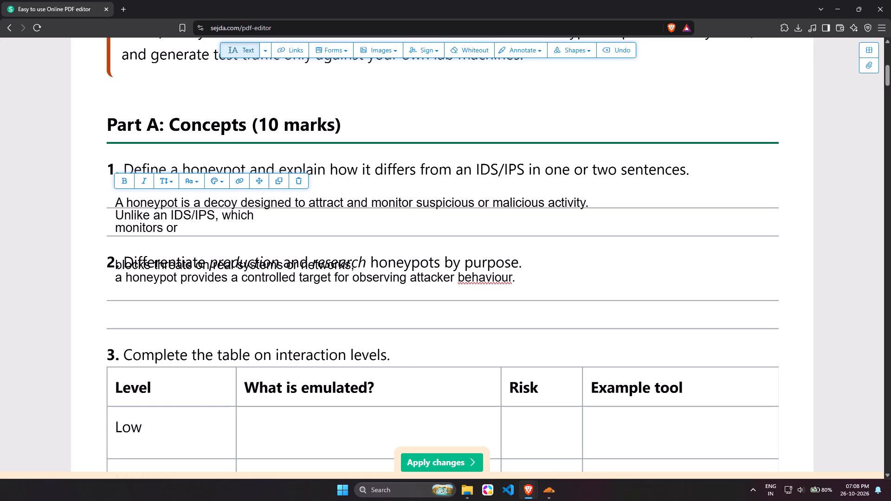
Remove the line breaks before "blocks threats" and "a honeypot provides", joining both to the "monitors or" line with a space before "blocks".
{"action": "left_click", "coordinate": [116, 266]}
{"action": "key", "text": "BackSpace"}
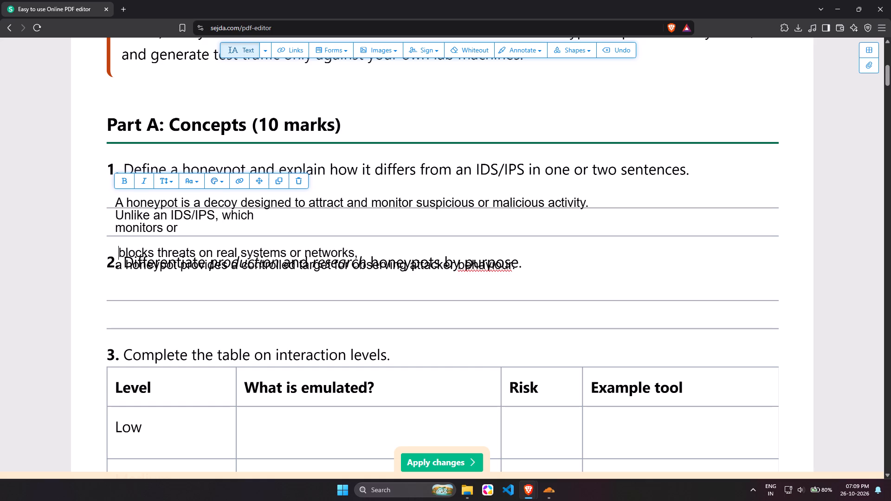
{"action": "key", "text": "BackSpace"}
{"action": "key", "text": "BackSpace"}
{"action": "key", "text": "BackSpace"}
{"action": "key", "text": "BackSpace"}
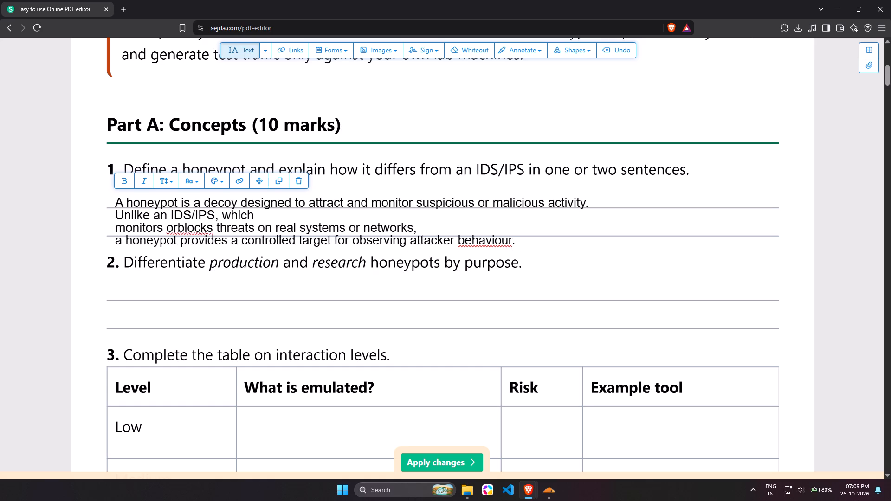
{"action": "key", "text": "space"}
{"action": "left_click", "coordinate": [118, 241]}
{"action": "key", "text": "BackSpace"}
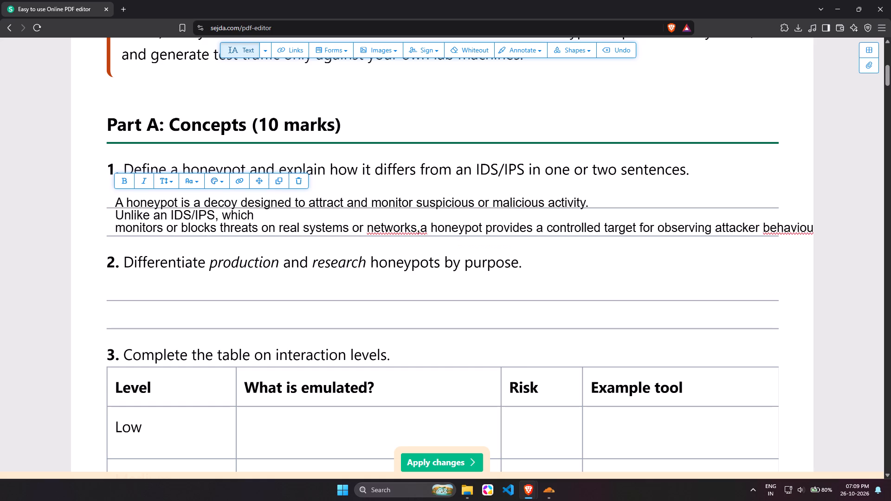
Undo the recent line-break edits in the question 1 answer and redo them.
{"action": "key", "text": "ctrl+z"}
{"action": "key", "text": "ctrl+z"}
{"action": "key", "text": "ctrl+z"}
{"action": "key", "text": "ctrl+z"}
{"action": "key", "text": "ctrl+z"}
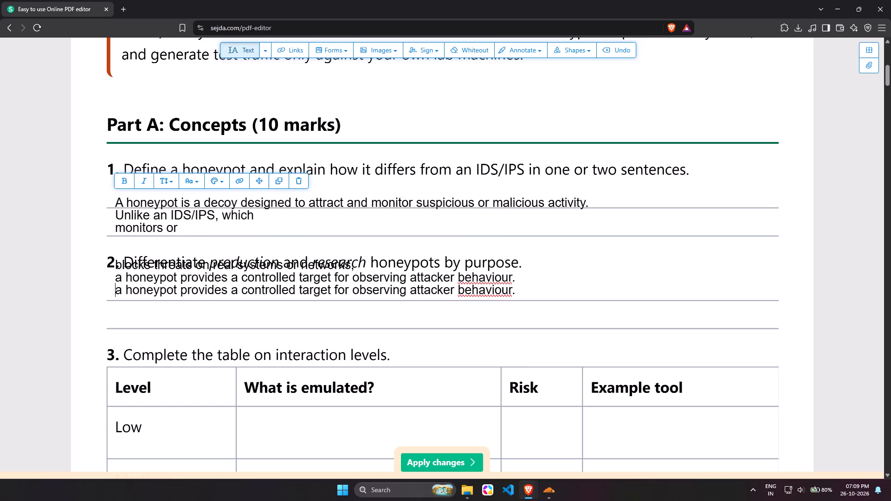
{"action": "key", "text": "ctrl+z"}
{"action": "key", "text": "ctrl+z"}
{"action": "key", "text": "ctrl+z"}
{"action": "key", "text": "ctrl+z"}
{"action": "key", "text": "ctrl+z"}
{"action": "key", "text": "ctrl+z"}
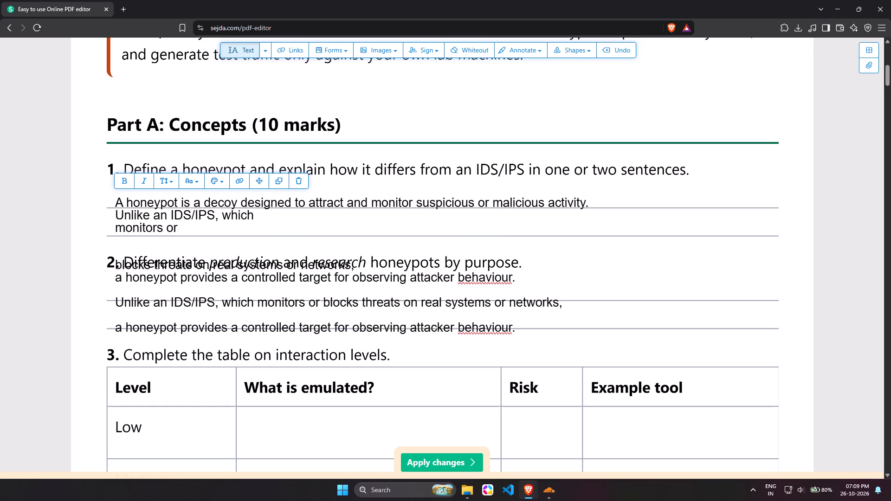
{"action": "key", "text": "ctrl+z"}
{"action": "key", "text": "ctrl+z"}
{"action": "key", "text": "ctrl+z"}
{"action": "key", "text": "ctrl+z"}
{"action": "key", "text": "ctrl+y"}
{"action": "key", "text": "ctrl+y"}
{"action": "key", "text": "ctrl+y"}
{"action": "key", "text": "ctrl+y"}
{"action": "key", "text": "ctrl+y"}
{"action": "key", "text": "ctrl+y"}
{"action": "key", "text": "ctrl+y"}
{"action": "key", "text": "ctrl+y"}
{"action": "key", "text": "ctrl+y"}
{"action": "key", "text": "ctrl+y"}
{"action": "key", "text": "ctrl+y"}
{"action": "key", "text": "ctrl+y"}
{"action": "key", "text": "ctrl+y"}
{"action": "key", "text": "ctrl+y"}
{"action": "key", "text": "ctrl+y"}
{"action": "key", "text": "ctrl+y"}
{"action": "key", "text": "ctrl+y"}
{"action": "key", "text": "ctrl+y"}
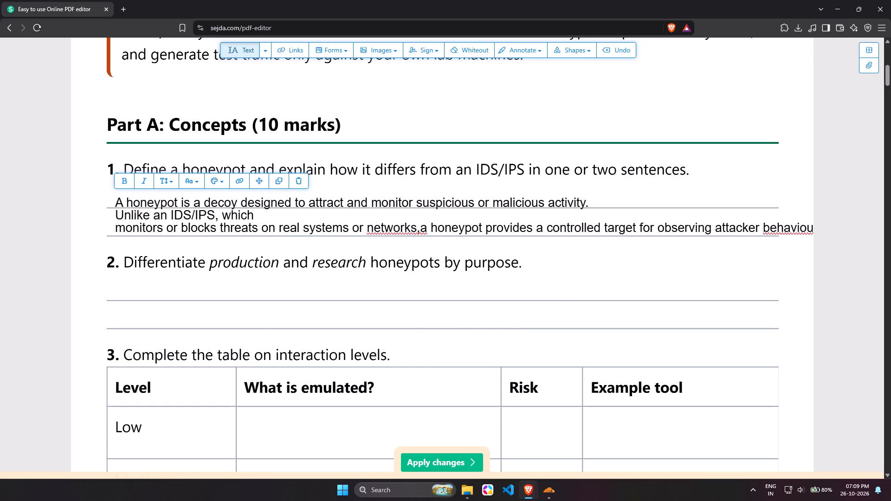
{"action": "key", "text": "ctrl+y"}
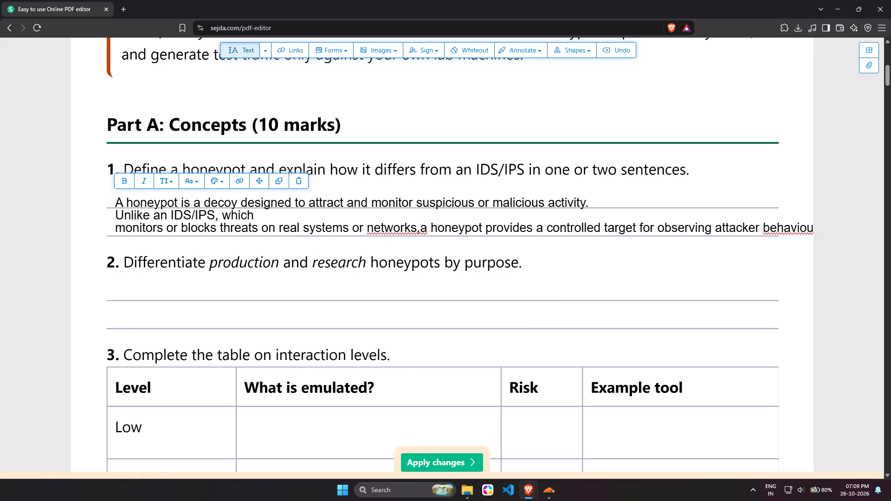
Join the question 1 answer into one line, split it with double spacing after "monitors or", and reselect the Text tool.
{"action": "left_click", "coordinate": [116, 231]}
{"action": "key", "text": "BackSpace"}
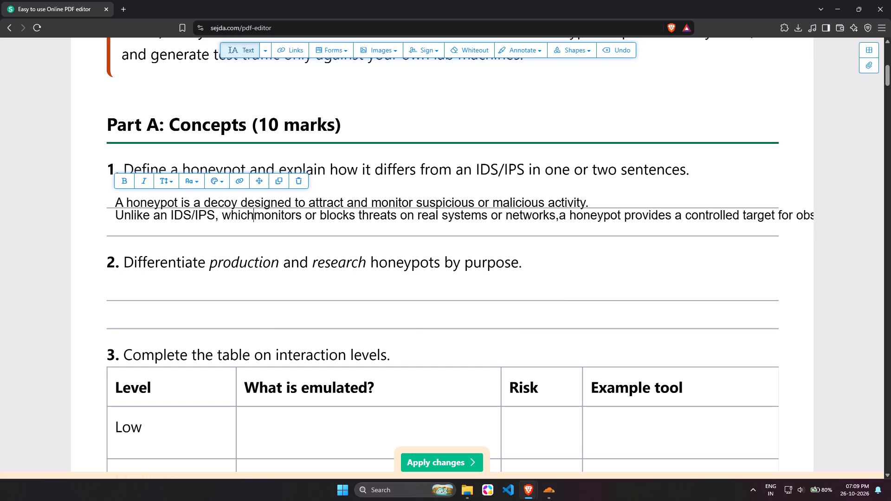
{"action": "key", "text": "space"}
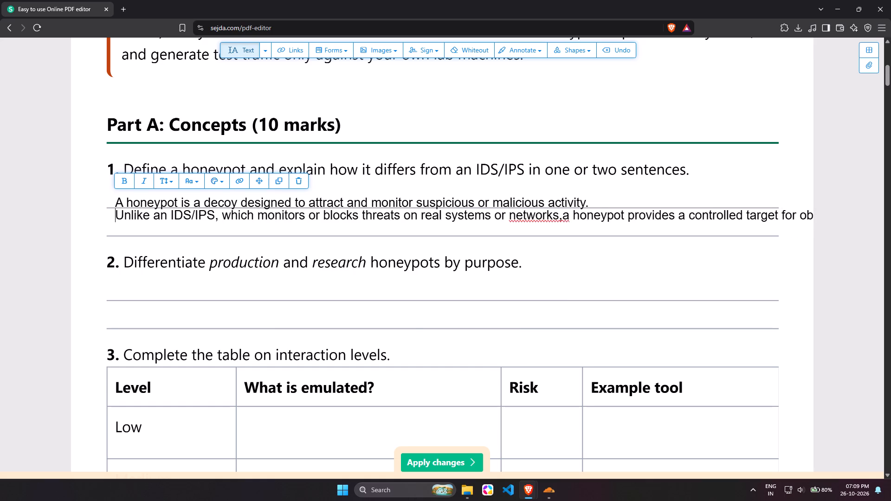
{"action": "left_click", "coordinate": [116, 219]}
{"action": "key", "text": "BackSpace"}
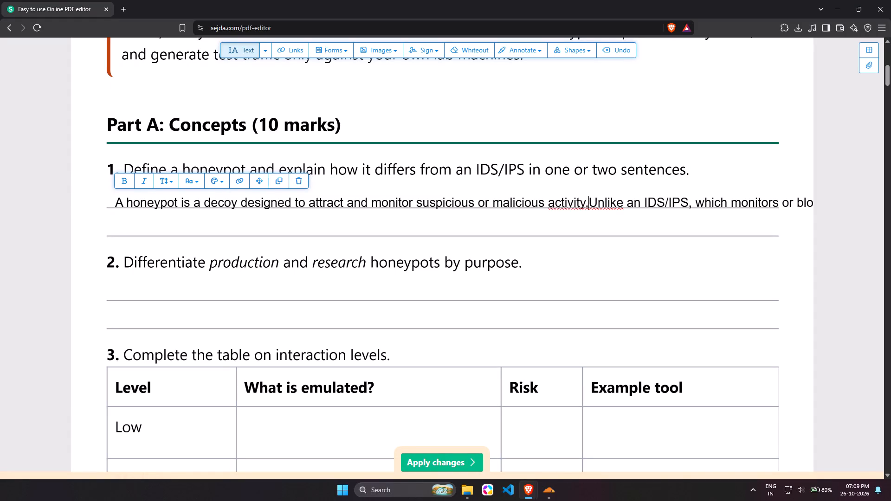
{"action": "left_click", "coordinate": [796, 203]}
{"action": "key", "text": "shift+Return"}
{"action": "key", "text": "shift+Return"}
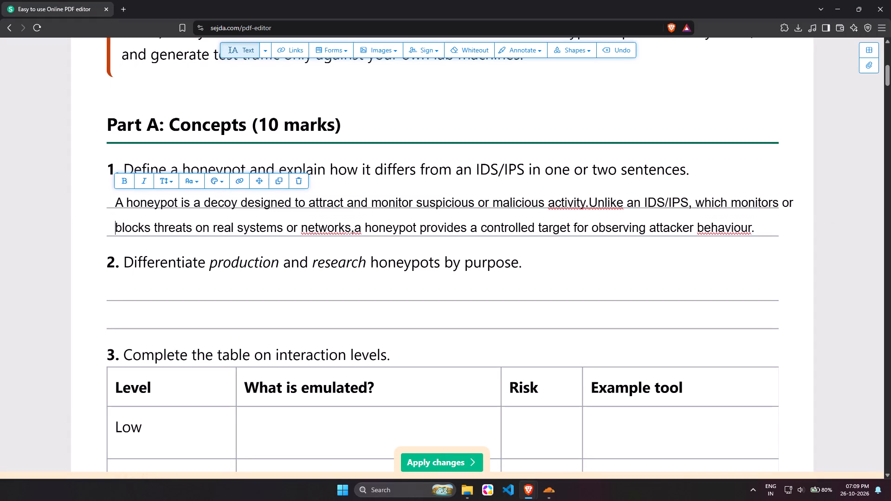
{"action": "left_click", "coordinate": [255, 47]}
{"action": "left_click", "coordinate": [255, 47]}
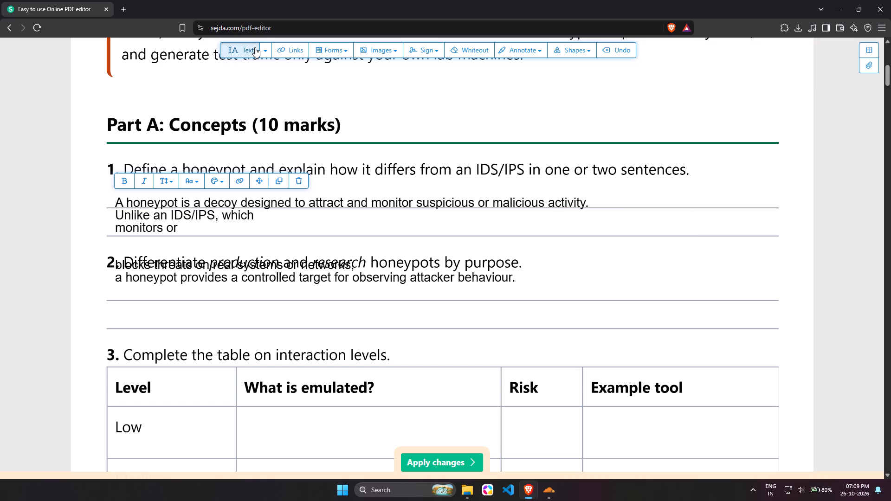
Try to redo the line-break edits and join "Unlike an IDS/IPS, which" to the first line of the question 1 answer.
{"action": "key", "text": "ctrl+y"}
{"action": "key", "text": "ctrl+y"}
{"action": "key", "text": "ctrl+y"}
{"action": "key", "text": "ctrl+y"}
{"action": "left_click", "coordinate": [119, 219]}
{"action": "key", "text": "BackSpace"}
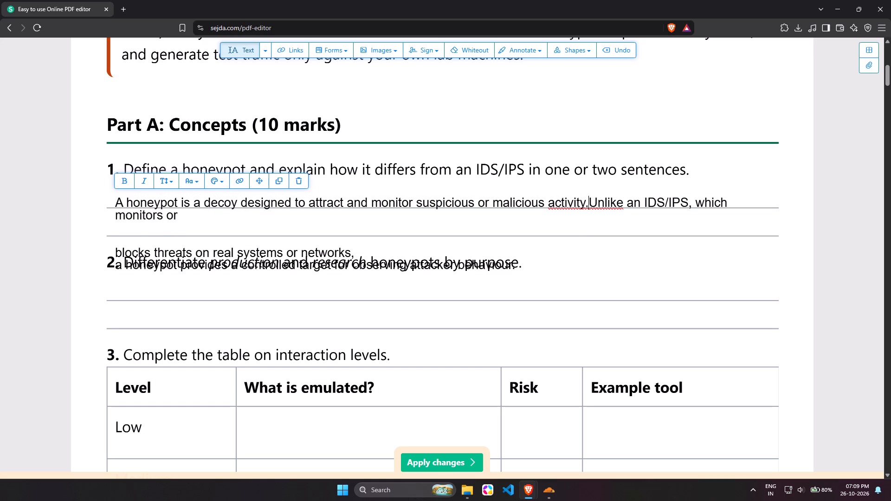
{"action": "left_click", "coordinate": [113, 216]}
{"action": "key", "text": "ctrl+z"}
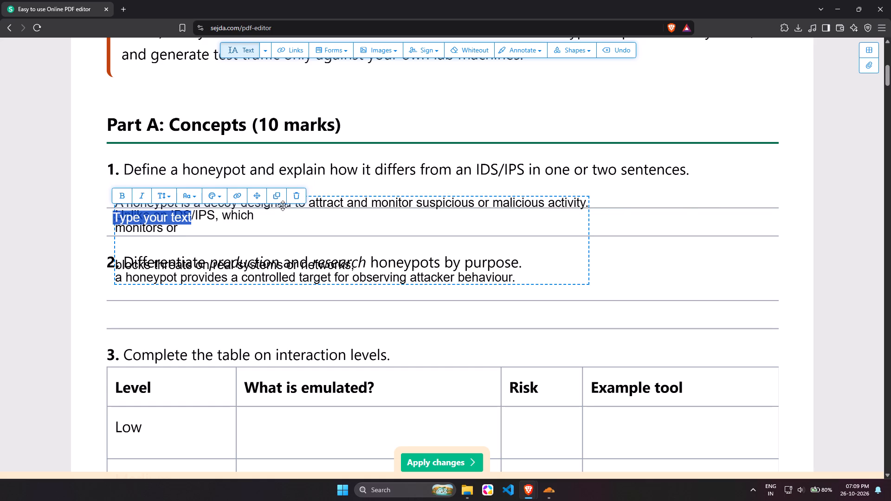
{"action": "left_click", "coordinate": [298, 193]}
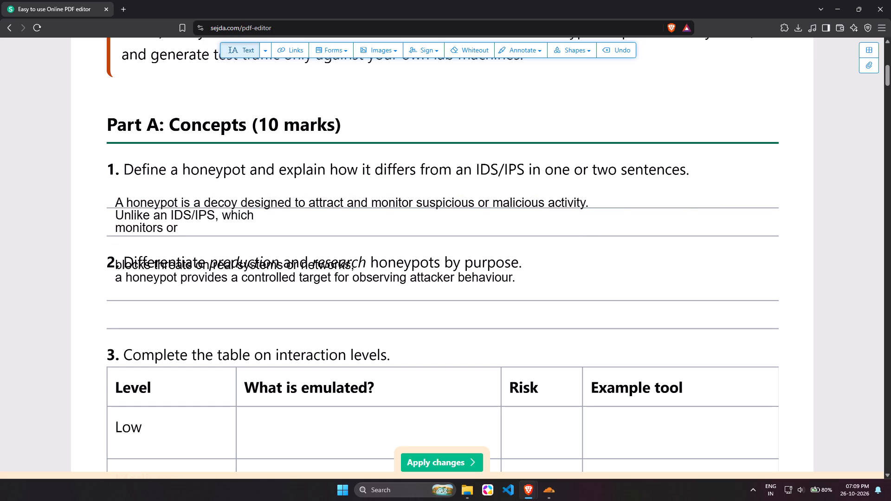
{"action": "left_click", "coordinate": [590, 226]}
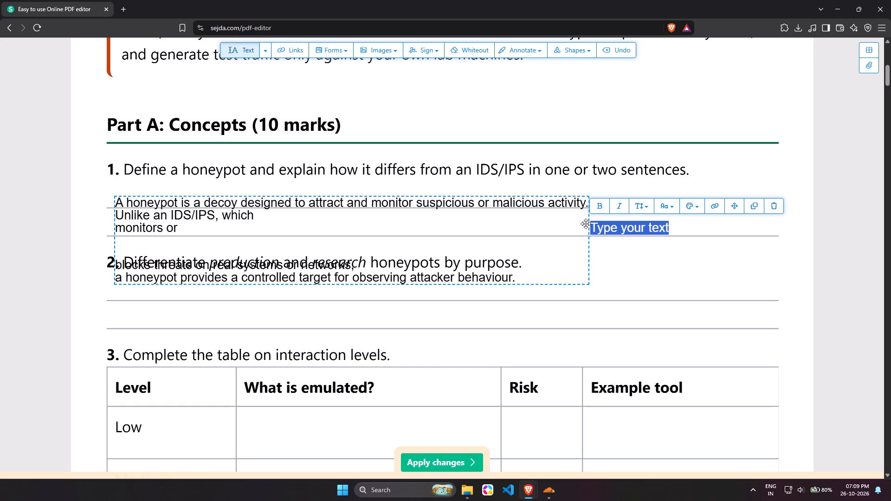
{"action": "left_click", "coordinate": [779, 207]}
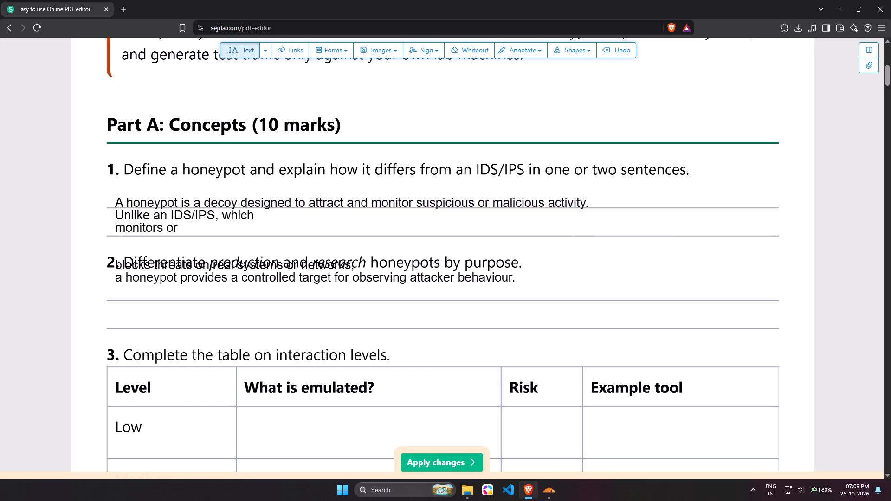
Delete all the text of the existing question 1 answer.
{"action": "left_click", "coordinate": [451, 204]}
{"action": "key", "text": "Delete"}
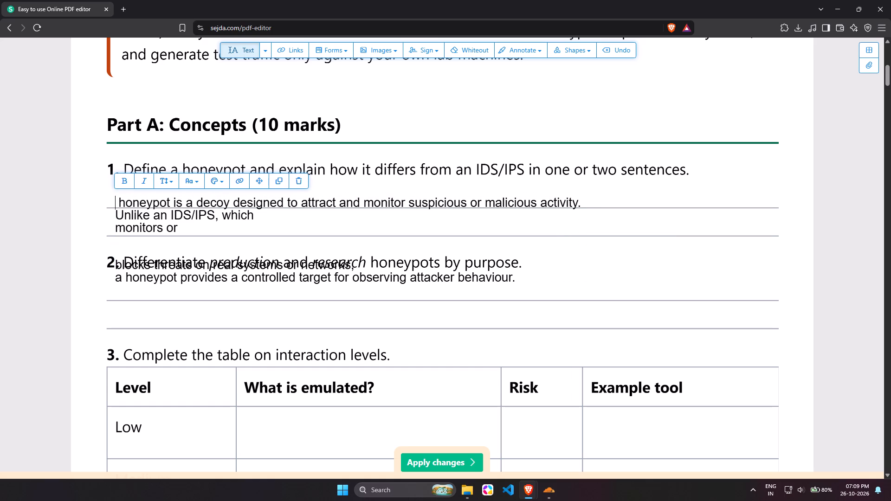
{"action": "key", "text": "Delete"}
{"action": "key", "text": "Delete"}
{"action": "key", "text": "Delete"}
{"action": "key", "text": "Delete"}
{"action": "key", "text": "Delete"}
{"action": "key", "text": "Delete"}
{"action": "key", "text": "Delete"}
{"action": "key", "text": "Delete"}
{"action": "key", "text": "Delete"}
{"action": "key", "text": "Delete"}
{"action": "key", "text": "Delete"}
{"action": "key", "text": "Delete"}
{"action": "key", "text": "Delete"}
{"action": "key", "text": "Delete"}
{"action": "key", "text": "Delete"}
{"action": "key", "text": "Delete"}
{"action": "key", "text": "Delete"}
{"action": "key", "text": "Delete"}
{"action": "key", "text": "Delete"}
{"action": "key", "text": "Delete"}
{"action": "key", "text": "Delete"}
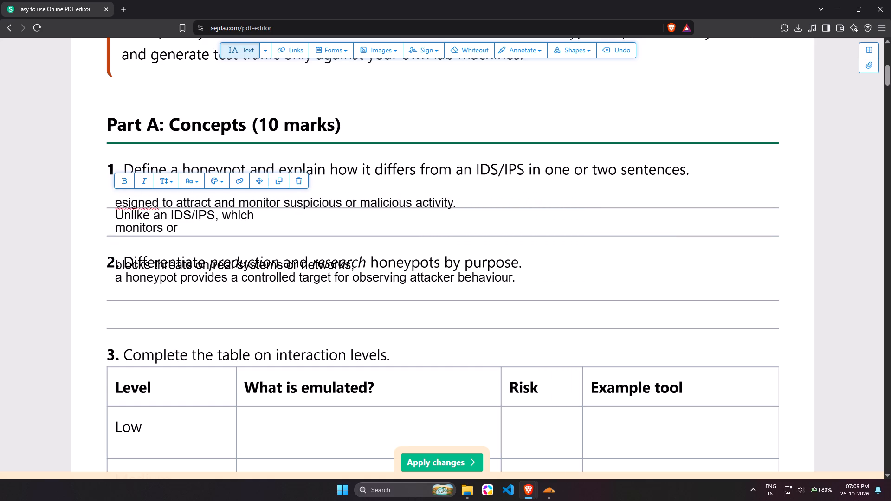
{"action": "key", "text": "ctrl+a"}
{"action": "key", "text": "BackSpace"}
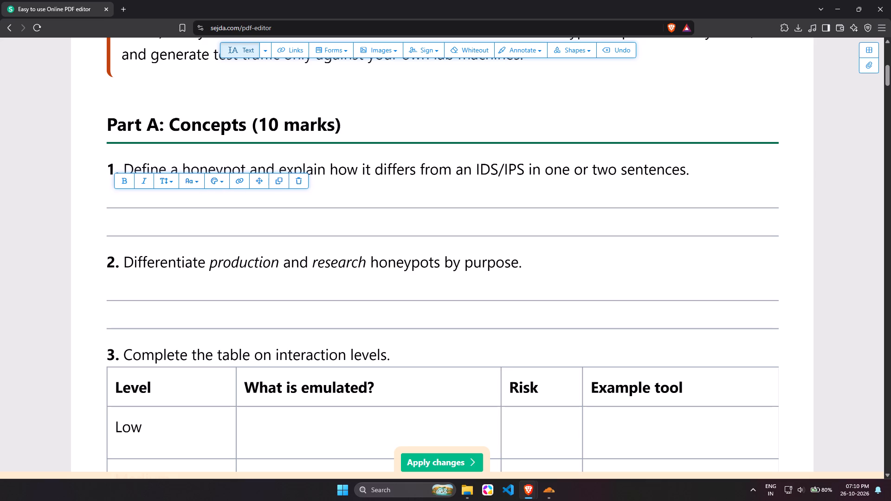
Add a new text box on question 1's first ruled line and paste the copied honeypot answer into it.
{"action": "left_click", "coordinate": [106, 199]}
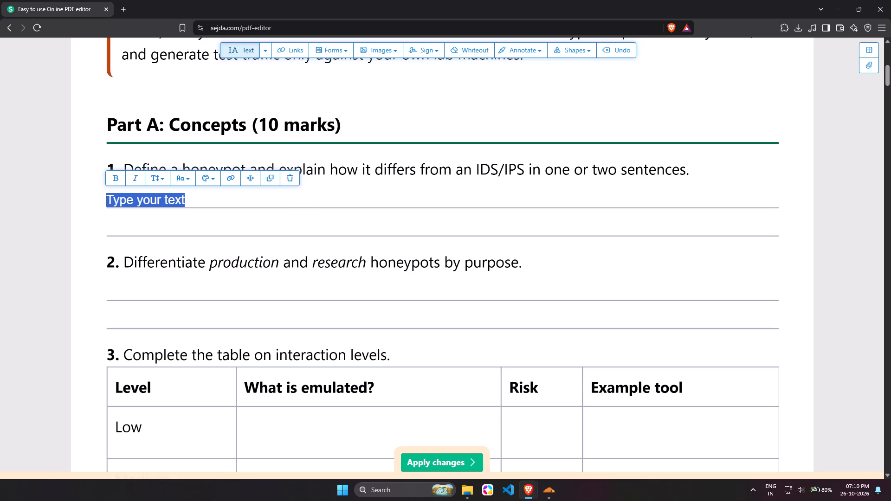
{"action": "key", "text": "ctrl+v"}
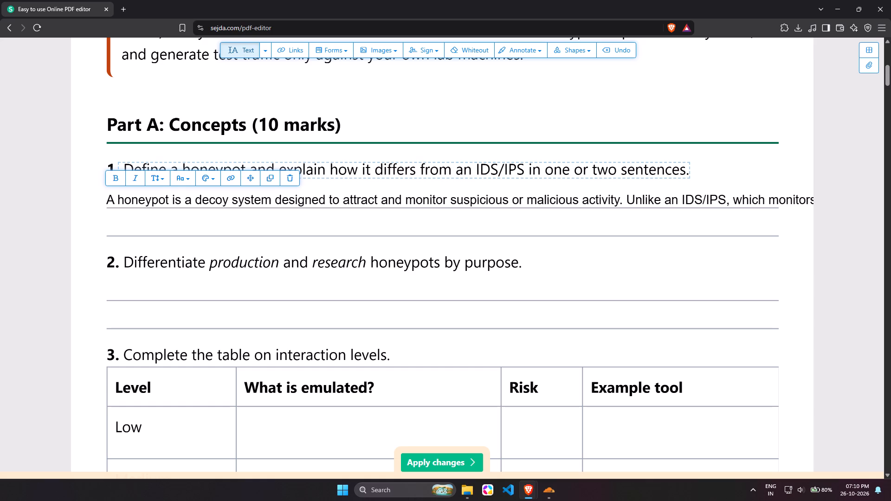
{"action": "left_click", "coordinate": [243, 50]}
{"action": "left_click", "coordinate": [243, 50]}
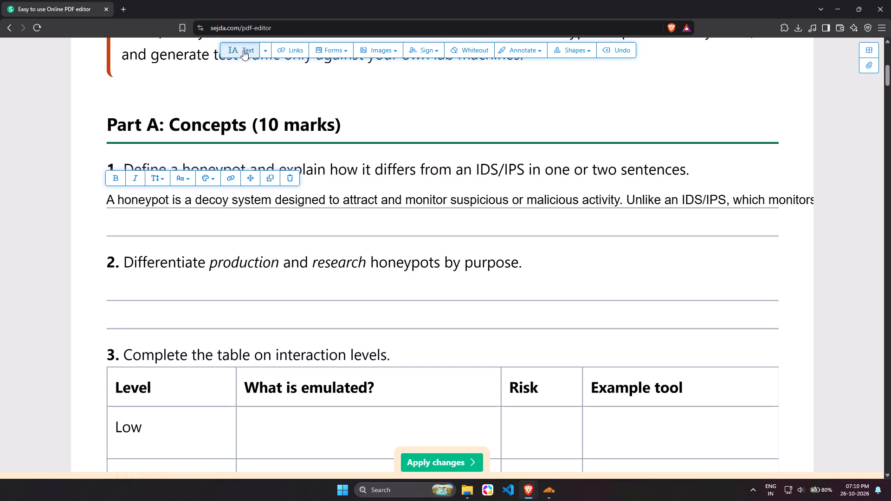
{"action": "left_click", "coordinate": [243, 50]}
Delete the word "system" after "decoy" in the question 1 answer.
{"action": "left_click", "coordinate": [254, 195]}
{"action": "triple_click", "coordinate": [248, 201]}
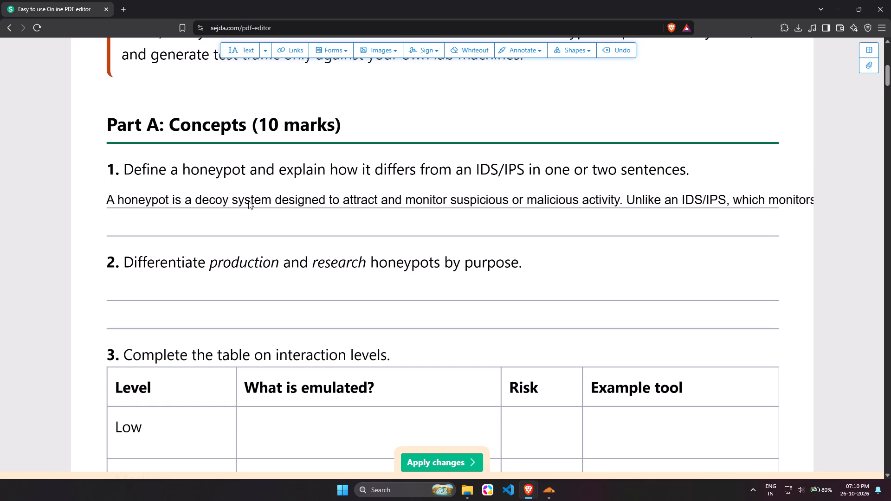
{"action": "left_click", "coordinate": [237, 45]}
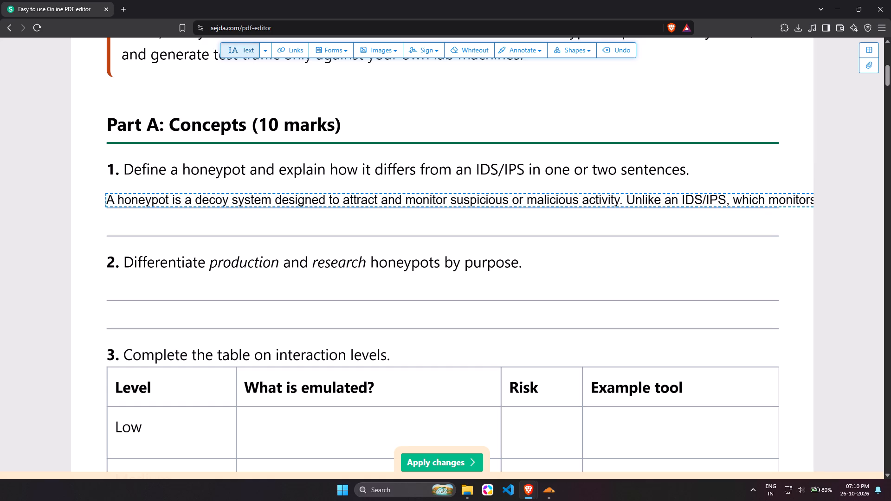
{"action": "left_click", "coordinate": [265, 198]}
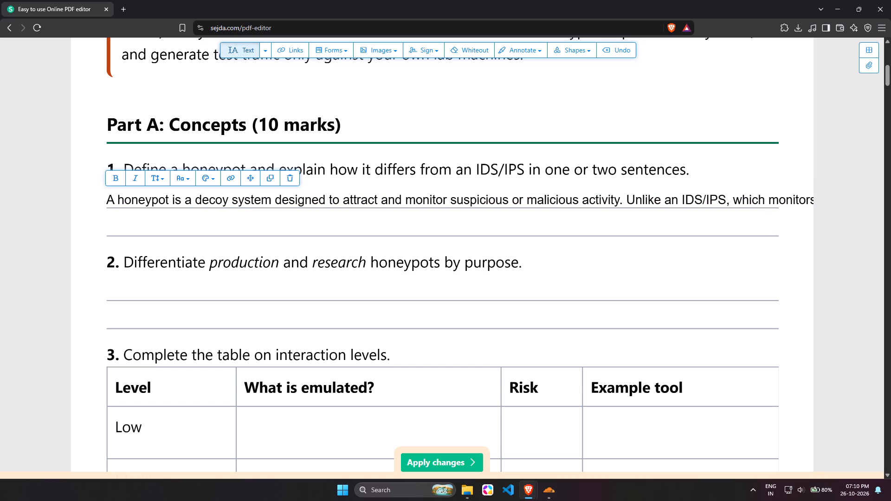
{"action": "left_click_drag", "start_coordinate": [270, 198], "coordinate": [227, 199]}
{"action": "key", "text": "BackSpace"}
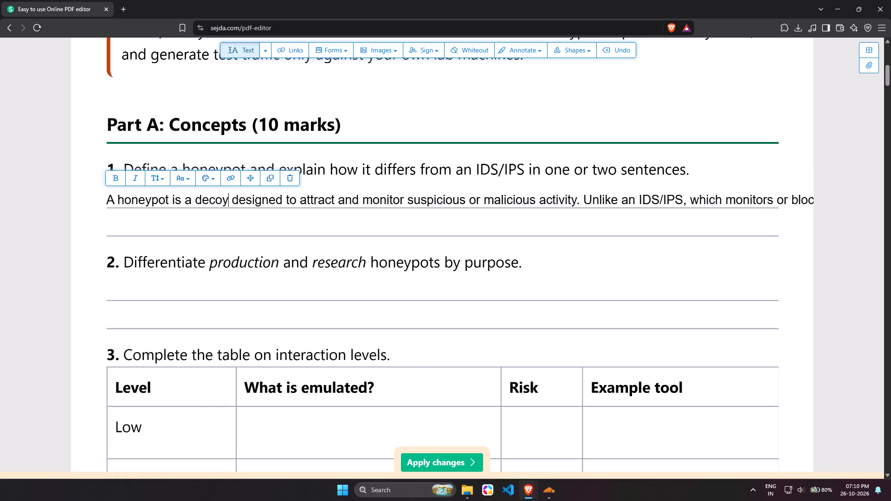
Break the question 1 answer after "which monitors" so "or blocks threats" starts on the second ruled line.
{"action": "left_click_drag", "start_coordinate": [778, 198], "coordinate": [890, 205]}
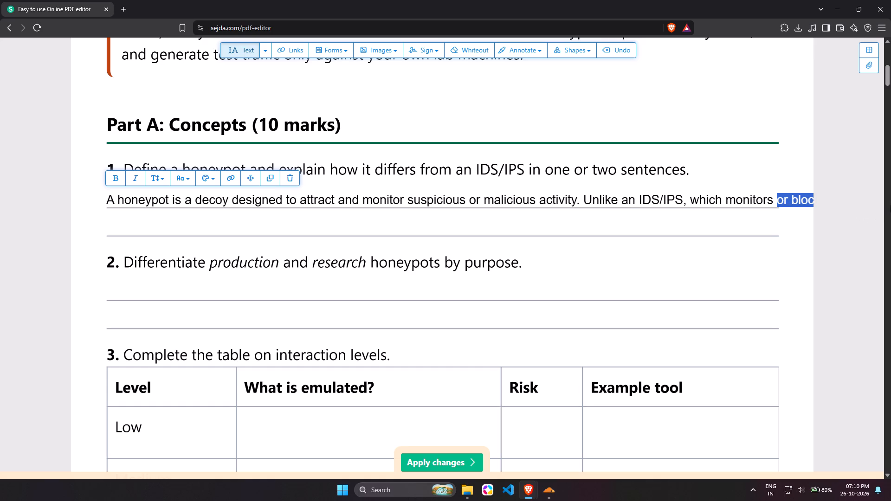
{"action": "left_click_drag", "start_coordinate": [890, 205], "coordinate": [775, 203]}
{"action": "left_click", "coordinate": [775, 203]}
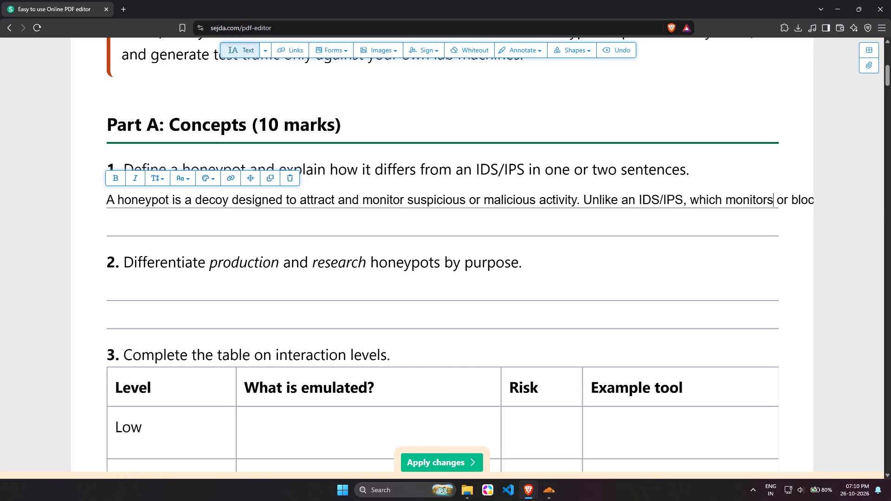
{"action": "key", "text": "shift+Return"}
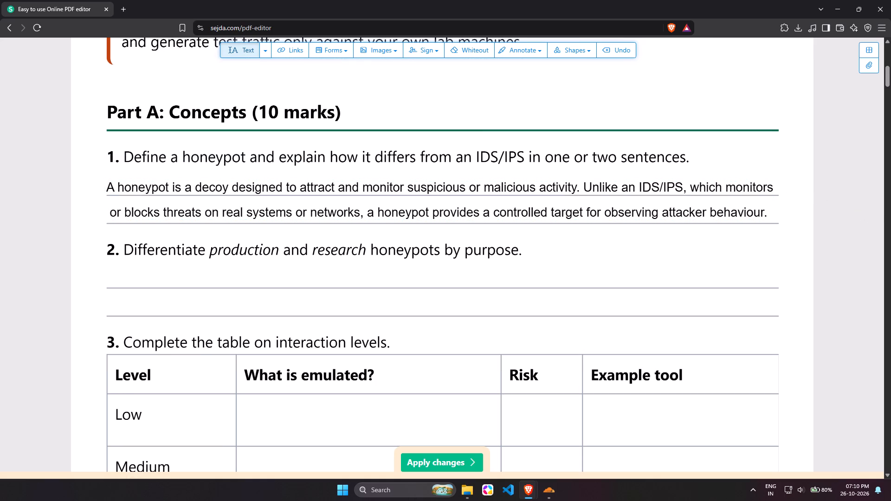
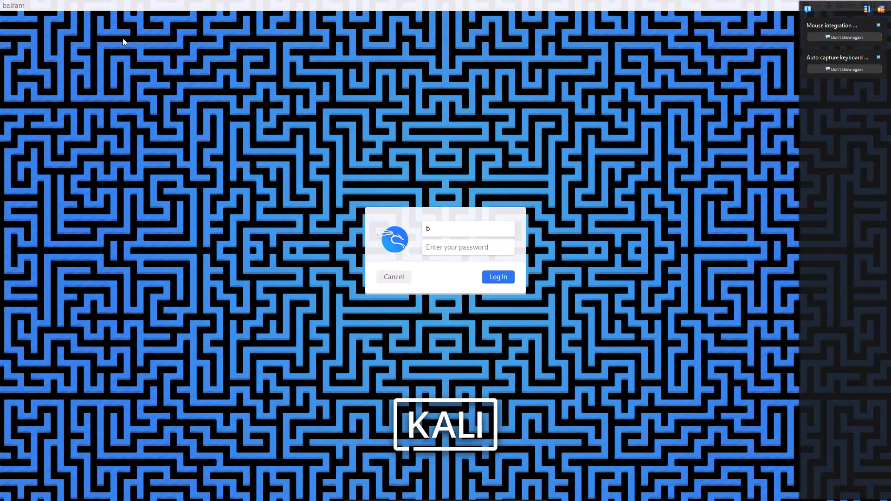
Fill in the account username on the kali virtual machine's login screen and go to the password field.
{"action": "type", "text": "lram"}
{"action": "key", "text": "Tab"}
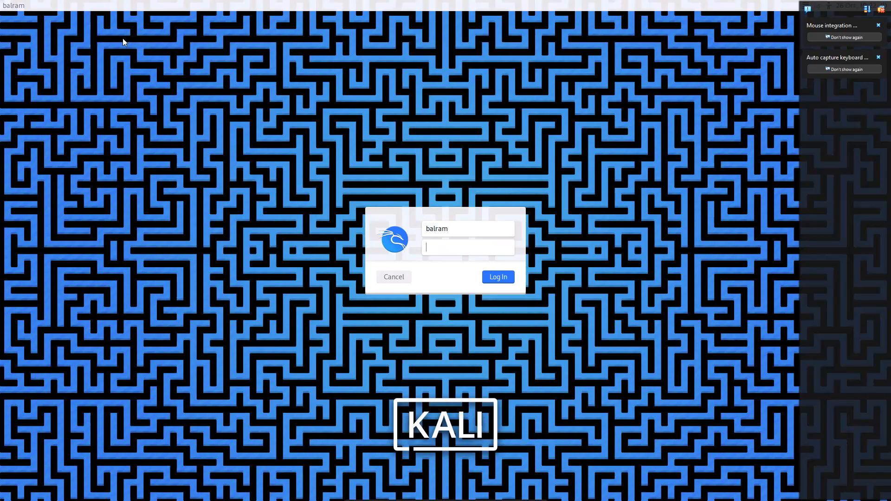
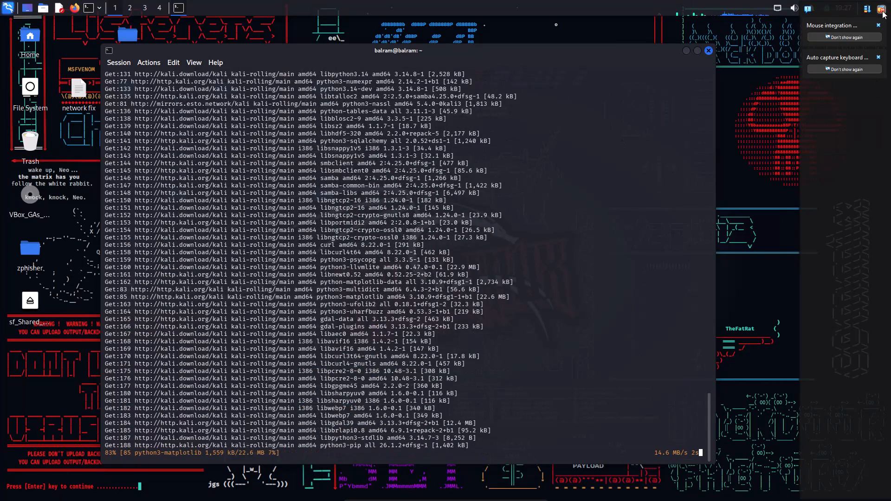
Hide the virtual machine's notification sidebar with the mouse integration and auto capture keyboard messages.
{"action": "left_click", "coordinate": [882, 11]}
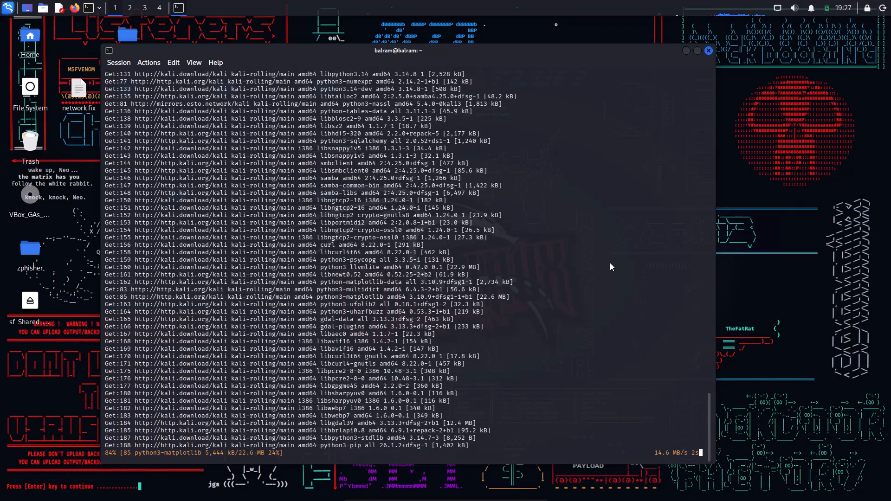
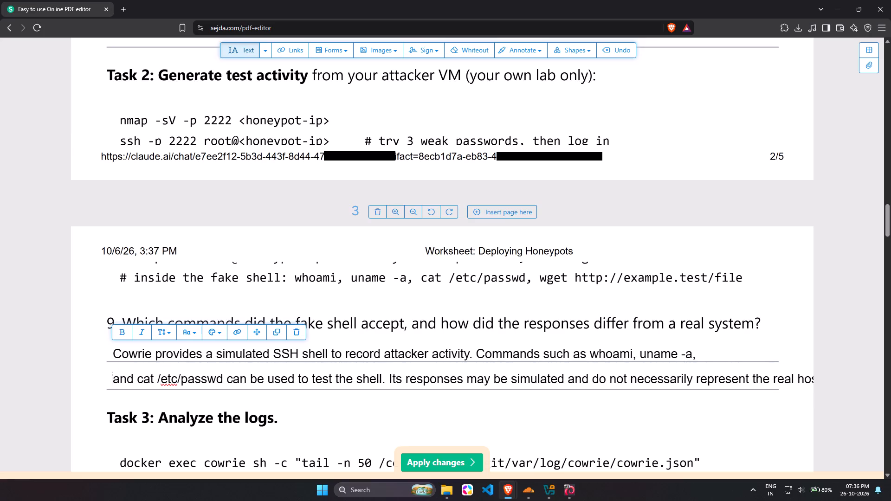
In the question 9 answer, move the line break from before "and cat" to after "/etc/passwd", starting the following text on the second ruled line.
{"action": "key", "text": "BackSpace"}
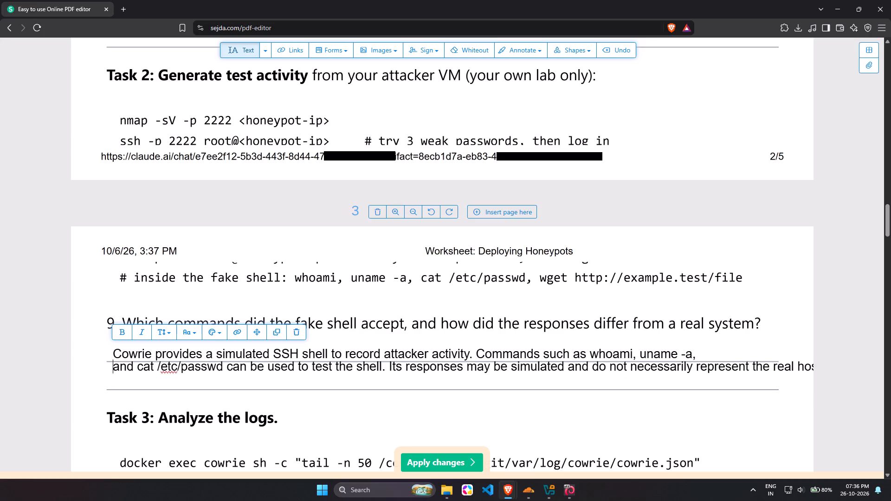
{"action": "key", "text": "BackSpace"}
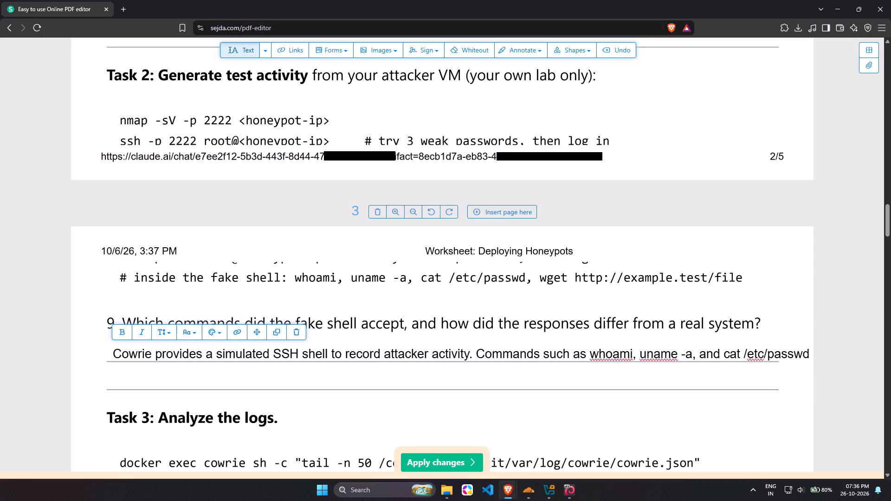
{"action": "left_click", "coordinate": [807, 353]}
{"action": "key", "text": "Return"}
{"action": "key", "text": "Return"}
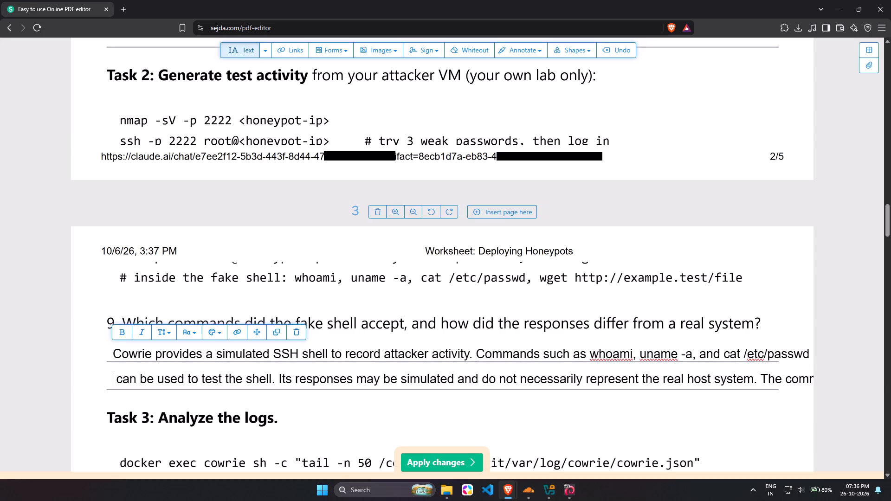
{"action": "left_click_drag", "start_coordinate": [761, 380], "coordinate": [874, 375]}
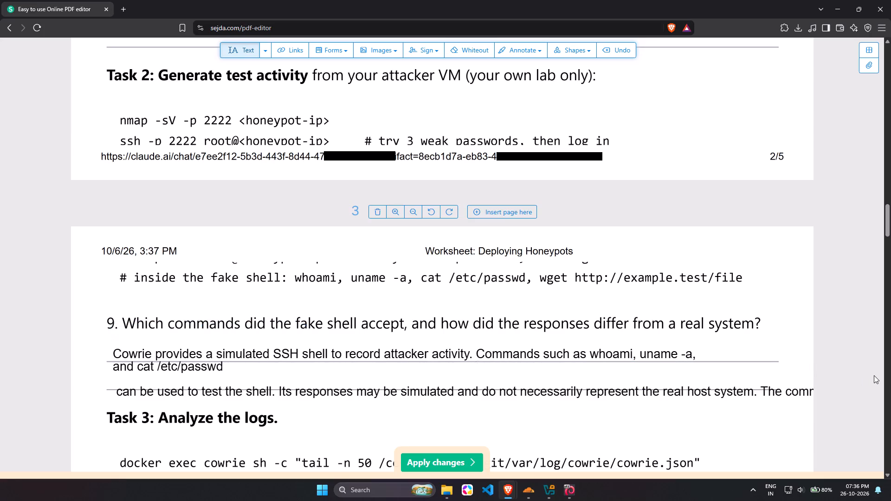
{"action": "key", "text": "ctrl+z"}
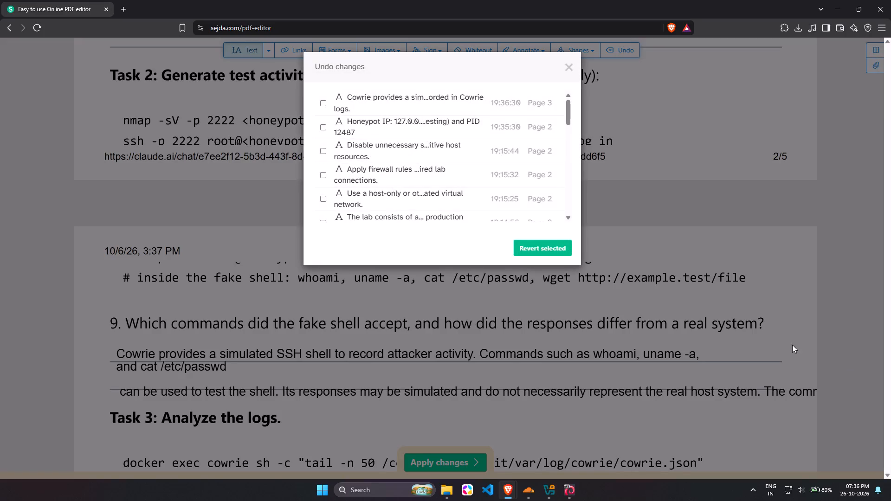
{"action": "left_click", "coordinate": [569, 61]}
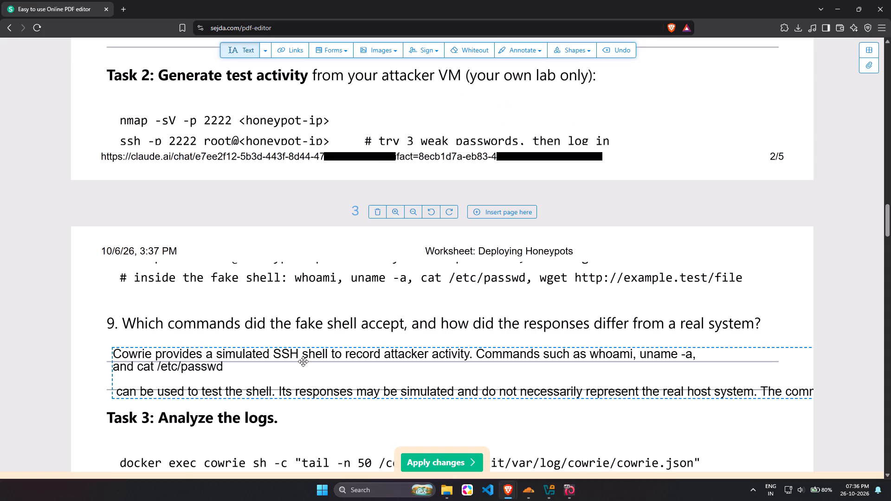
In the question 9 answer, remove the line breaks and leading space before "can be used" to rejoin it with "/etc/passwd".
{"action": "left_click", "coordinate": [209, 382]}
{"action": "left_click", "coordinate": [119, 389]}
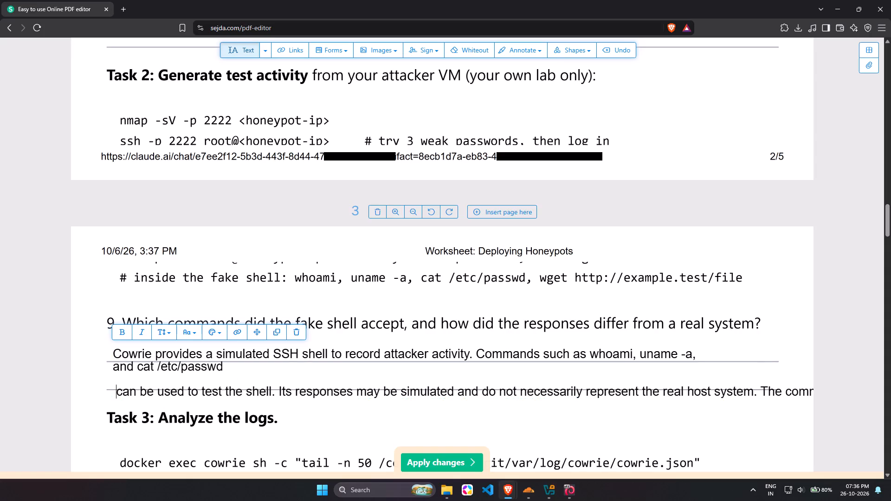
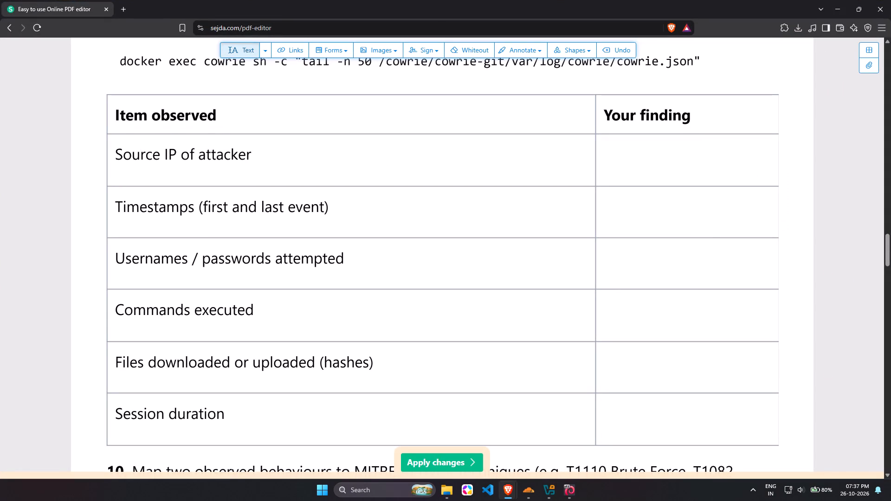
Fill in the finding for "Source IP of attacker" in the observation table with the copied answer "127.0.0.1 for local testing".
{"action": "left_click", "coordinate": [608, 154]}
{"action": "key", "text": "ctrl+v"}
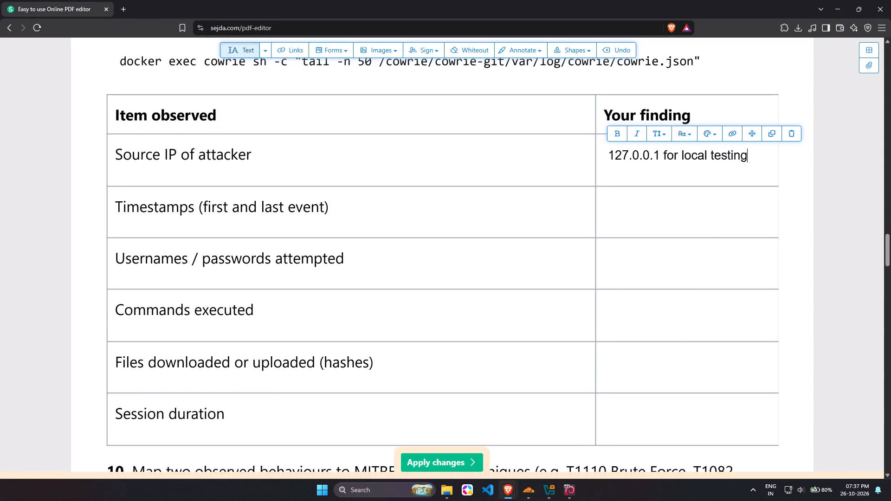
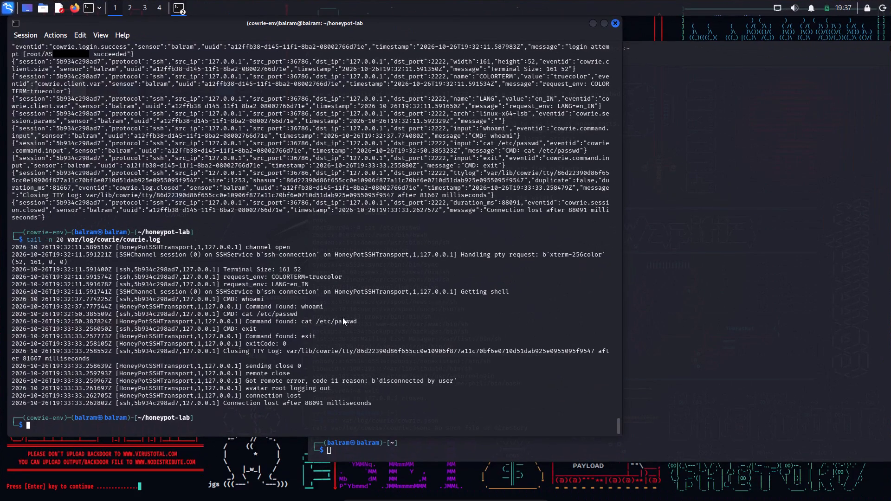
{"action": "left_click_drag", "start_coordinate": [93, 426], "coordinate": [0, 61]}
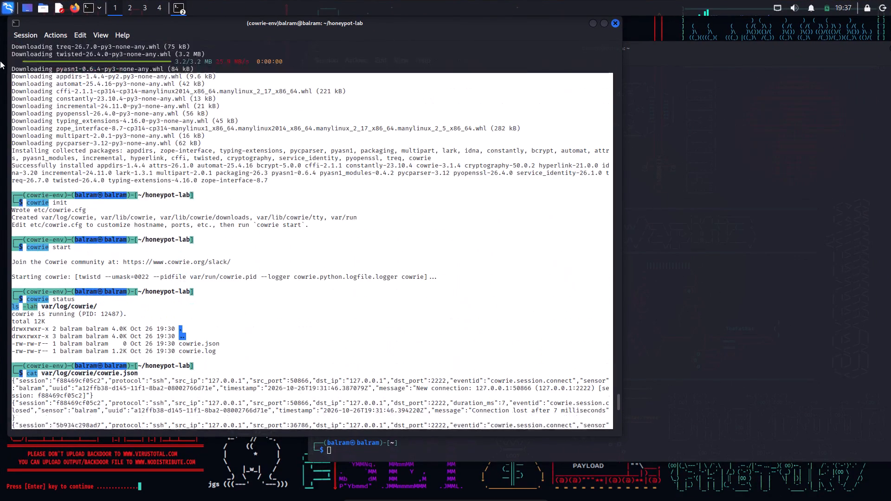
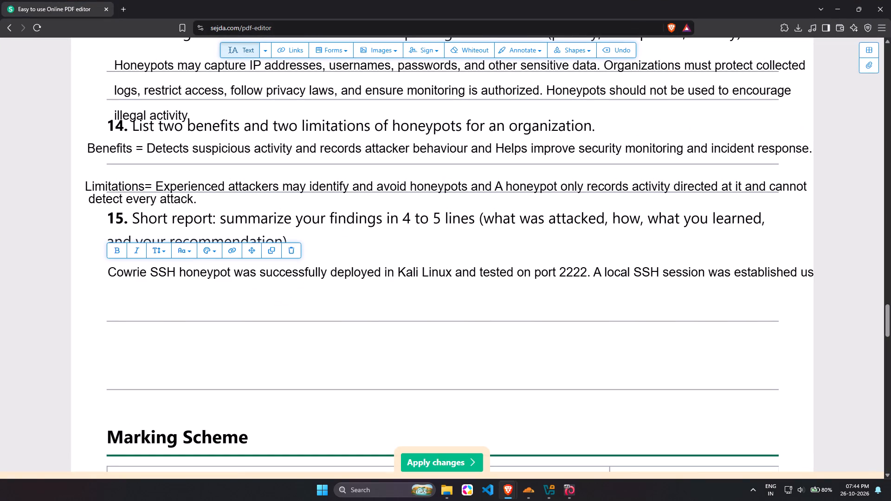
Break the question 15 report after "established", "were recorded.", "demonstrated" and "production", adding a blank line before "systems and regularly reviewing their logs.".
{"action": "left_click", "coordinate": [799, 273]}
{"action": "key", "text": "Return"}
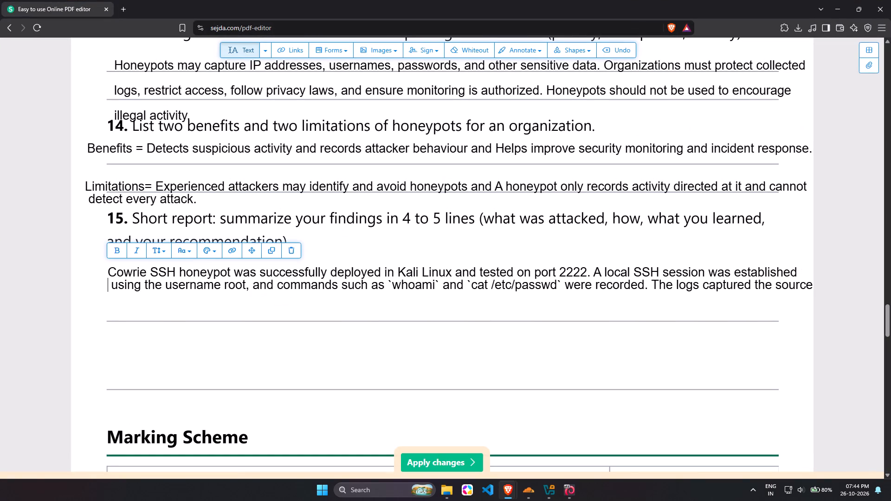
{"action": "left_click", "coordinate": [653, 285]}
{"action": "key", "text": "Return"}
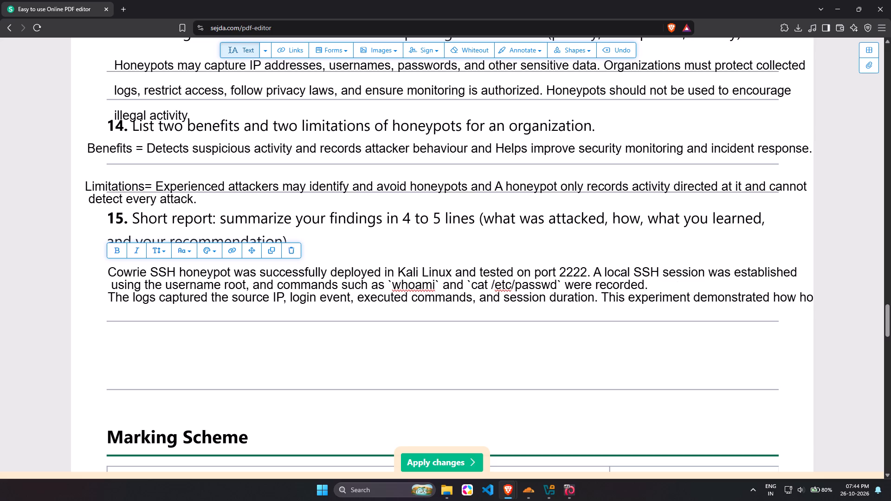
{"action": "left_click", "coordinate": [772, 298]}
{"action": "key", "text": "Return"}
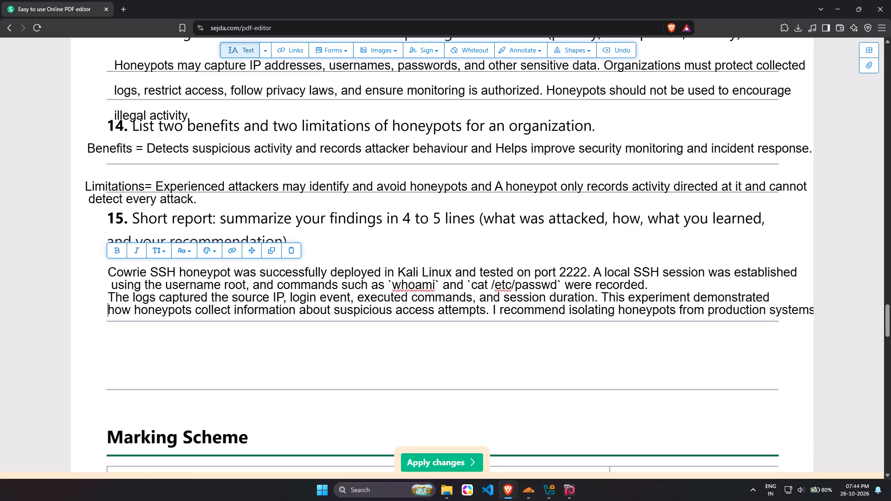
{"action": "left_click", "coordinate": [770, 313]}
{"action": "key", "text": "Return"}
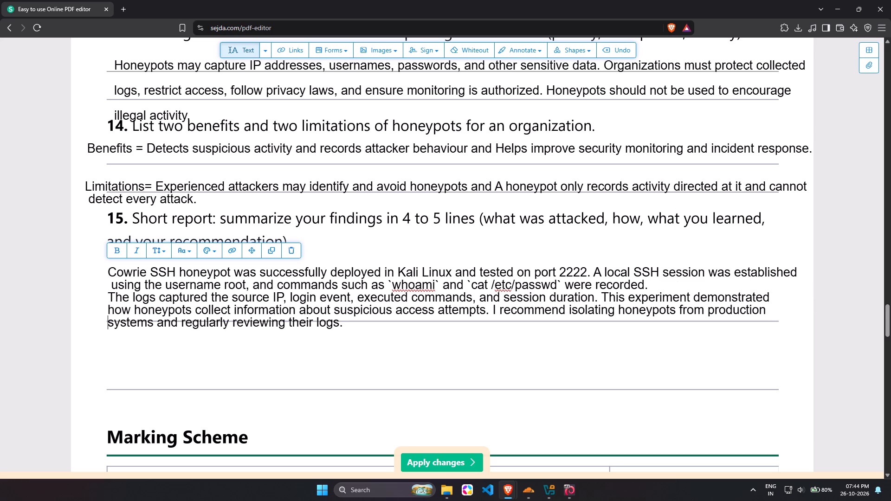
{"action": "key", "text": "Return"}
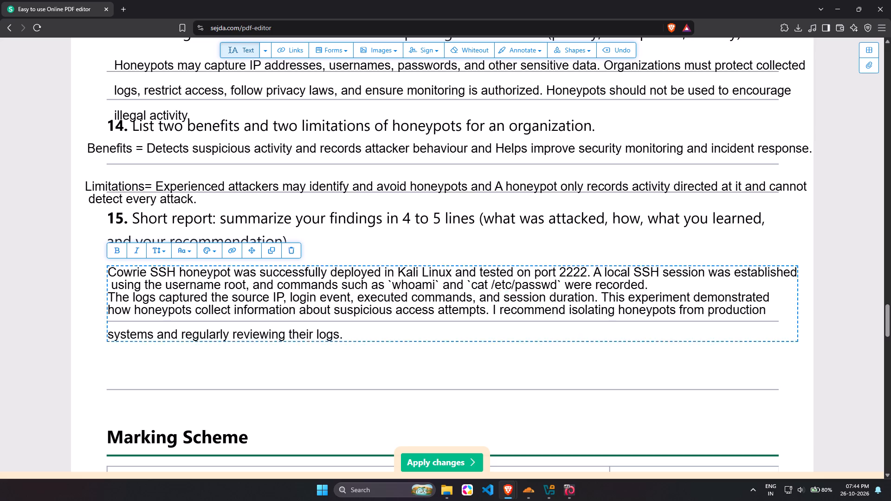
Check the remaining pages below question 15 and apply all the changes made to the worksheet PDF.
{"action": "scroll", "coordinate": [400, 203], "scroll_direction": "down", "scroll_amount": 2}
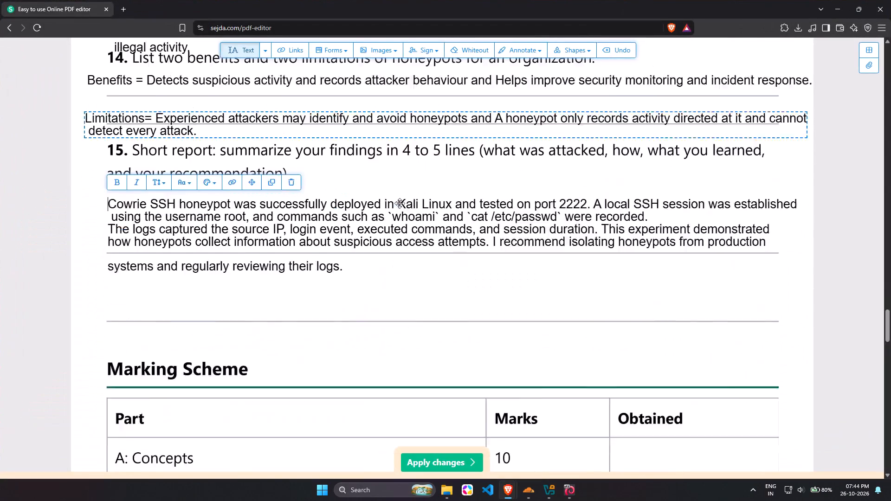
{"action": "scroll", "coordinate": [400, 203], "scroll_direction": "down", "scroll_amount": 9}
{"action": "scroll", "coordinate": [400, 203], "scroll_direction": "up", "scroll_amount": 2}
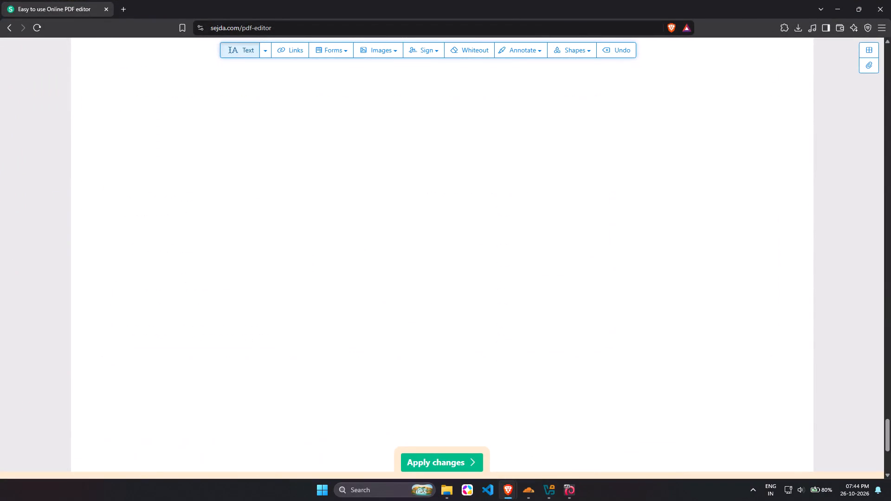
{"action": "scroll", "coordinate": [400, 203], "scroll_direction": "up", "scroll_amount": 2}
{"action": "left_click", "coordinate": [445, 466]}
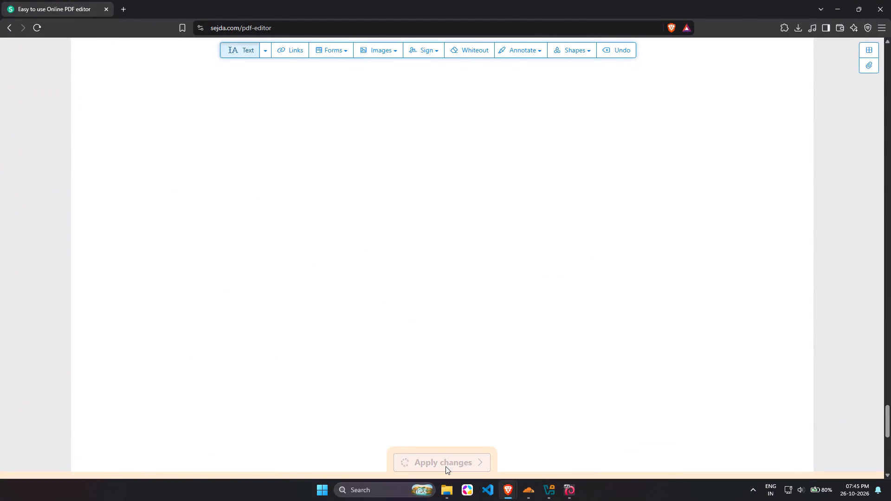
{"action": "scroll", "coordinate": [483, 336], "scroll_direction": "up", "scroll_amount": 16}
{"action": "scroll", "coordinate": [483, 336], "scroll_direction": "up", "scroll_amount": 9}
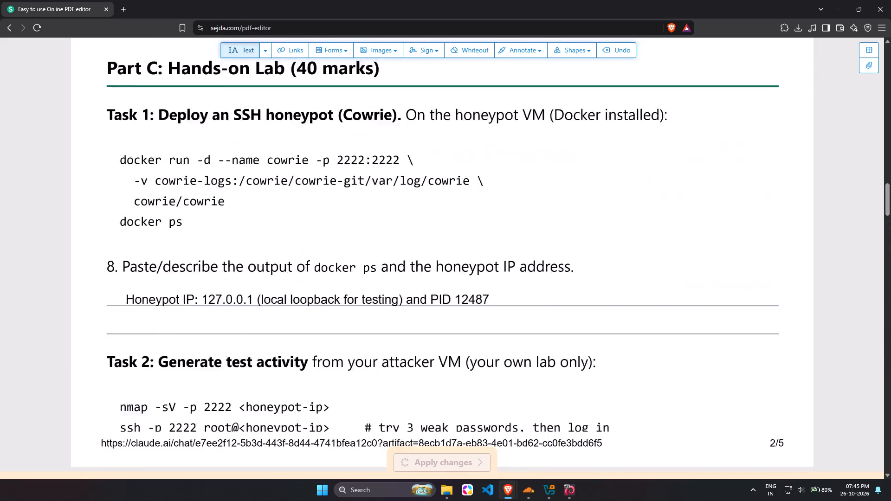
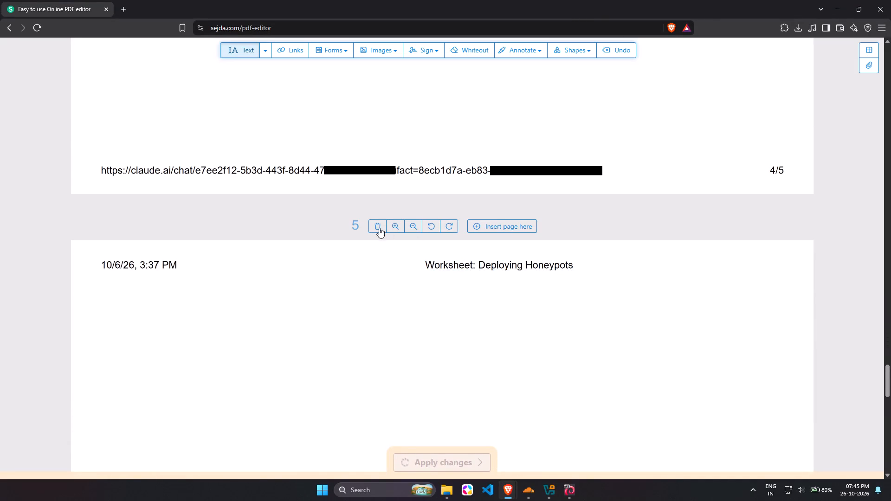
Delete page 5 from the end of the worksheet and try to apply the changes again.
{"action": "left_click", "coordinate": [376, 224]}
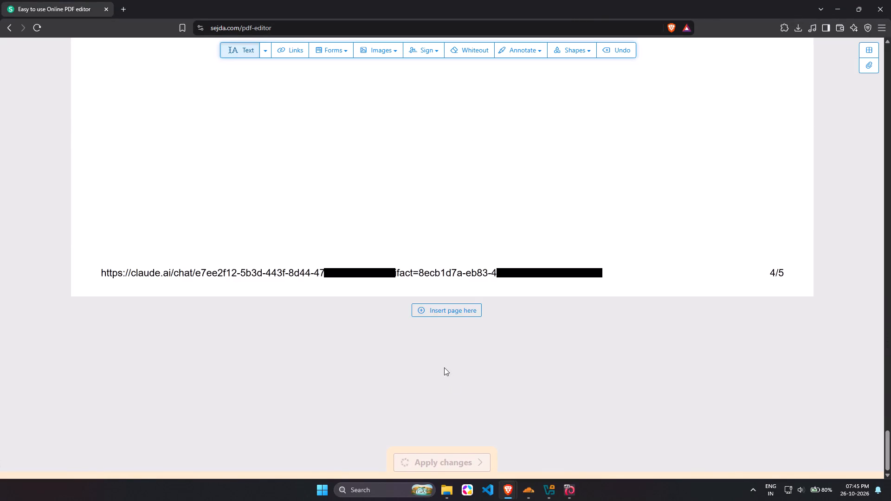
{"action": "scroll", "coordinate": [444, 367], "scroll_direction": "up", "scroll_amount": 20}
{"action": "scroll", "coordinate": [444, 367], "scroll_direction": "up", "scroll_amount": 7}
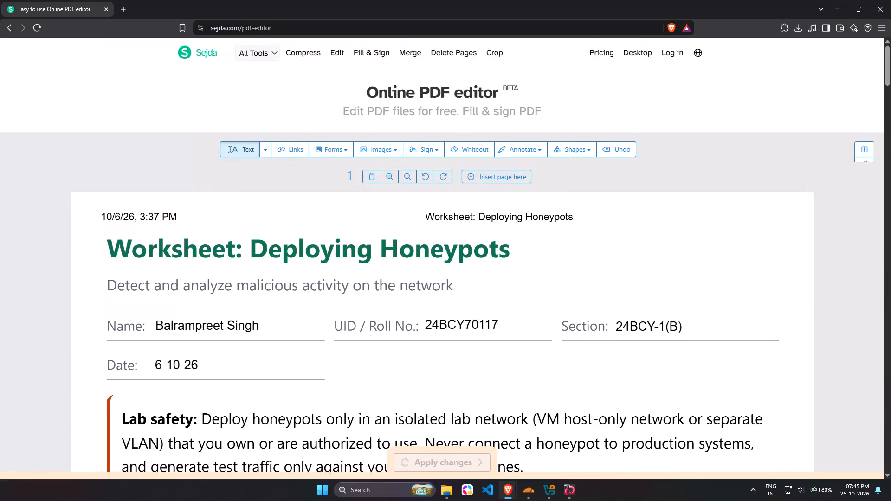
{"action": "left_click", "coordinate": [446, 468]}
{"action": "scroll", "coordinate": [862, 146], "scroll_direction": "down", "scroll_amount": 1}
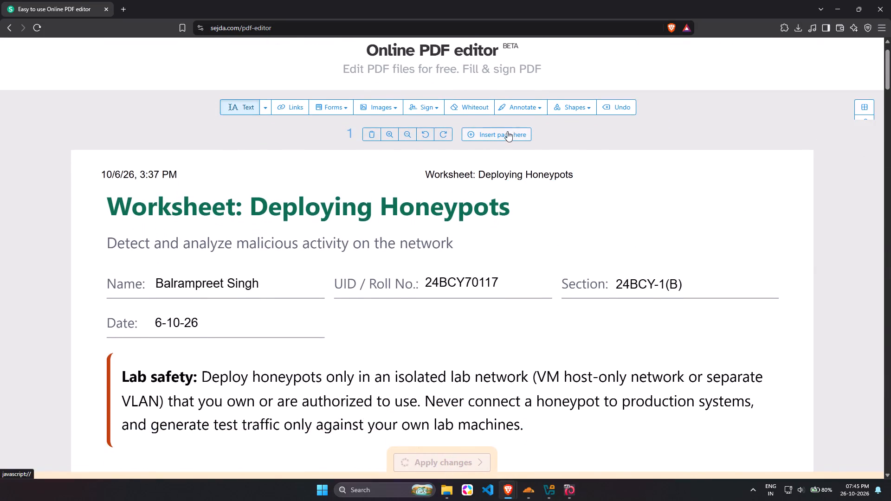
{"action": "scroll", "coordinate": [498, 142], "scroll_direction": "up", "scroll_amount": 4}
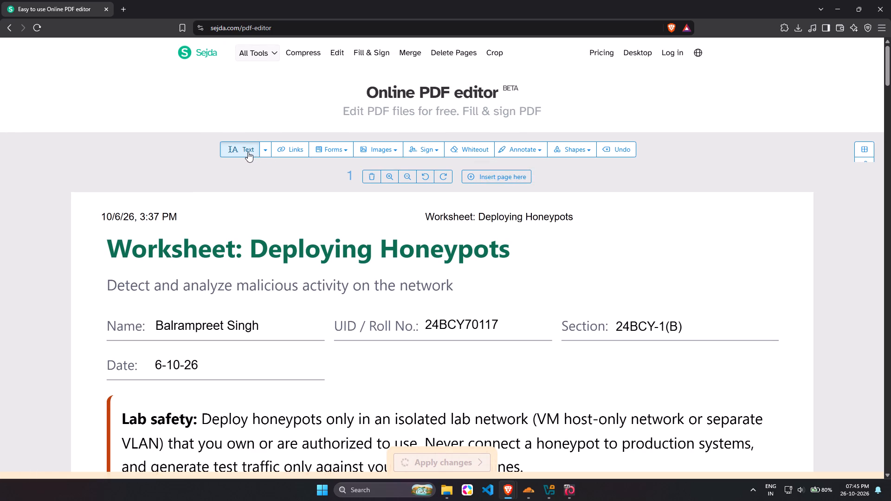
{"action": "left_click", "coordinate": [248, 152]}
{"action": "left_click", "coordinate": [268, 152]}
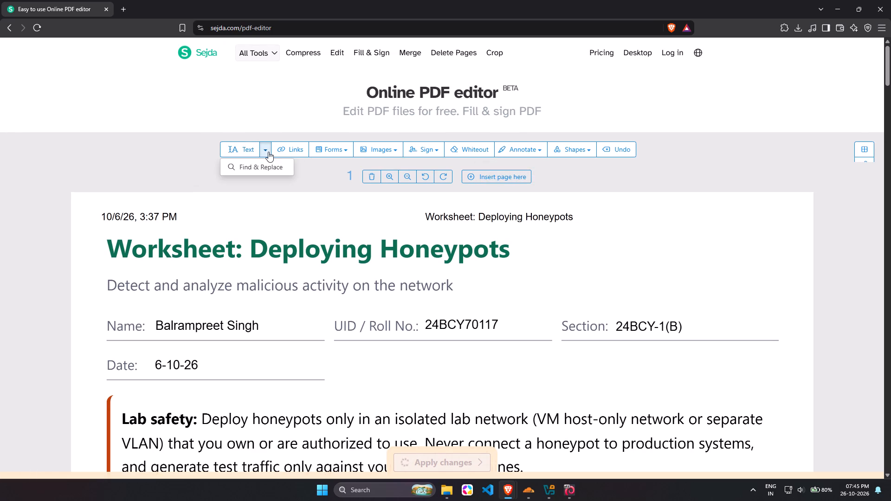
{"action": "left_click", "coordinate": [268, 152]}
Copy the worksheet's page 1 image and save it as download.png in the Downloads folder.
{"action": "right_click", "coordinate": [268, 205]}
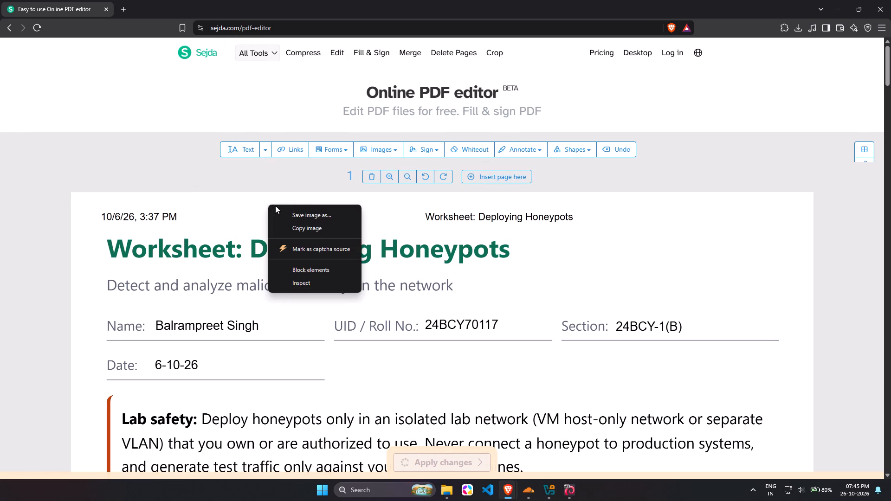
{"action": "left_click", "coordinate": [299, 231]}
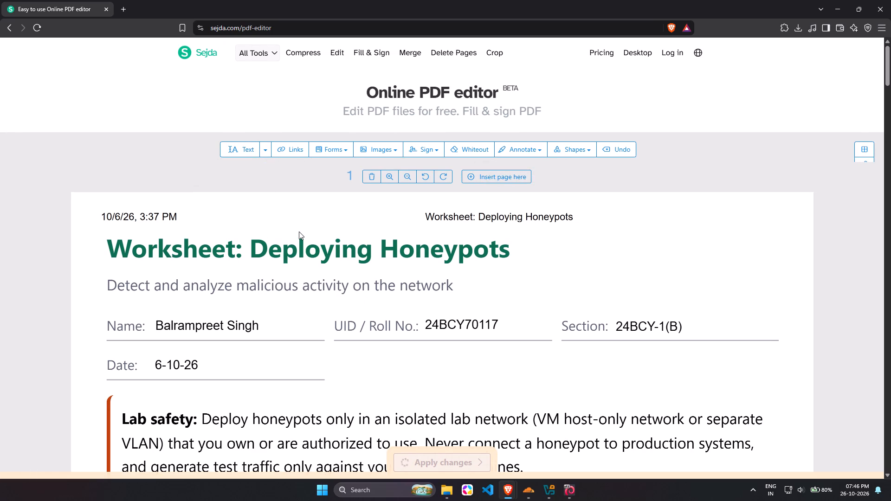
{"action": "right_click", "coordinate": [299, 231]}
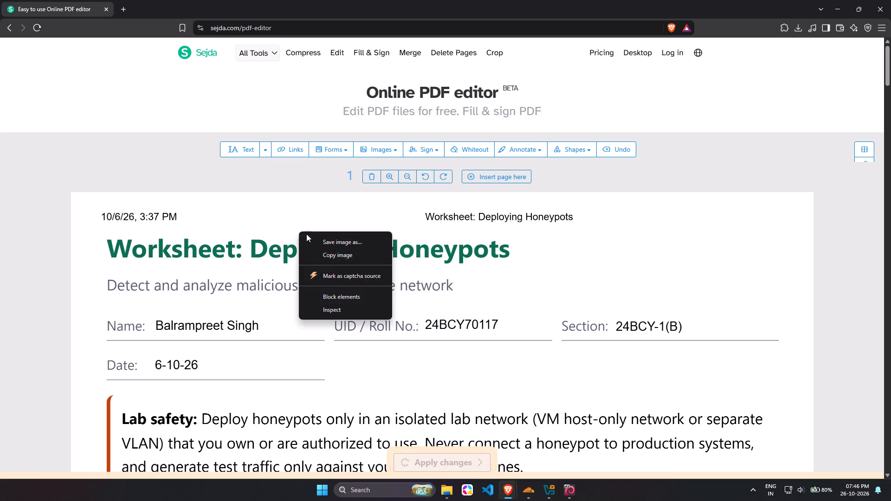
{"action": "left_click", "coordinate": [320, 244]}
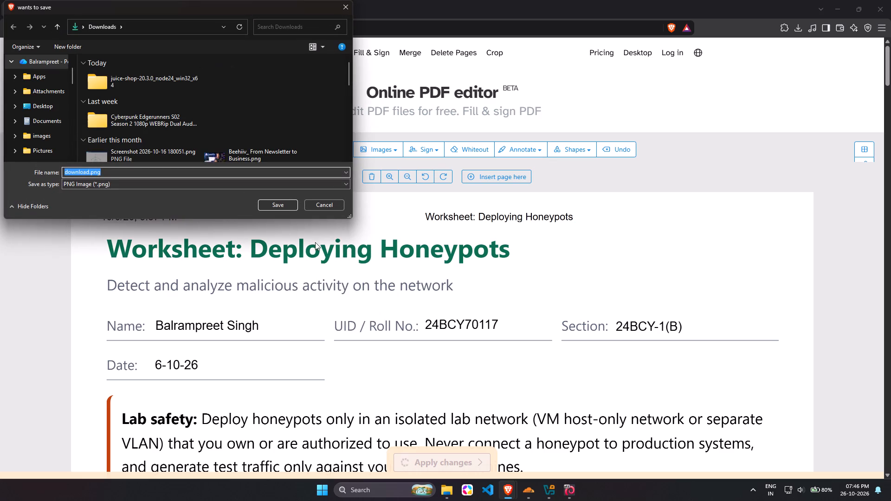
{"action": "left_click", "coordinate": [267, 206]}
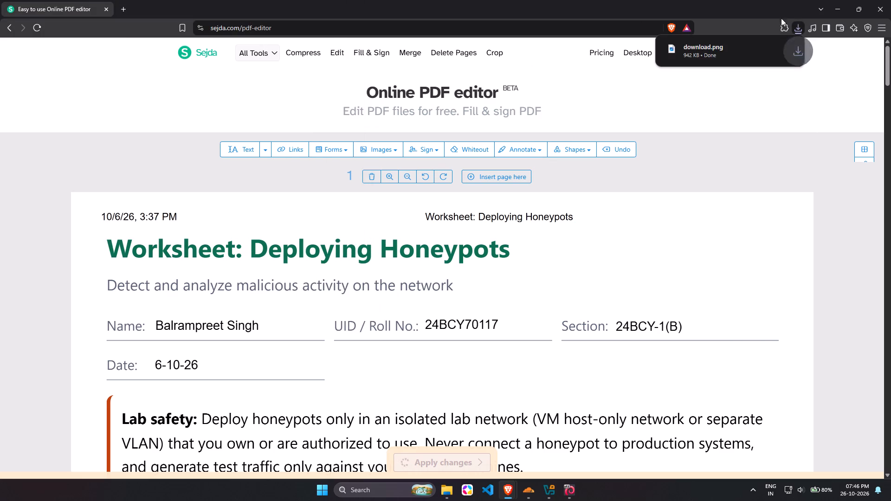
Open the saved download.png in Photos, close it, and check the browser's recent download history.
{"action": "left_click", "coordinate": [693, 43]}
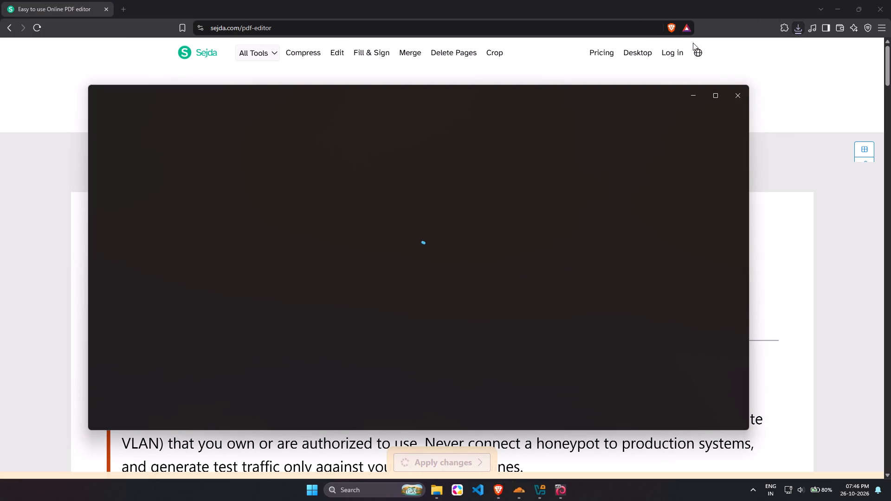
{"action": "left_click", "coordinate": [742, 94]}
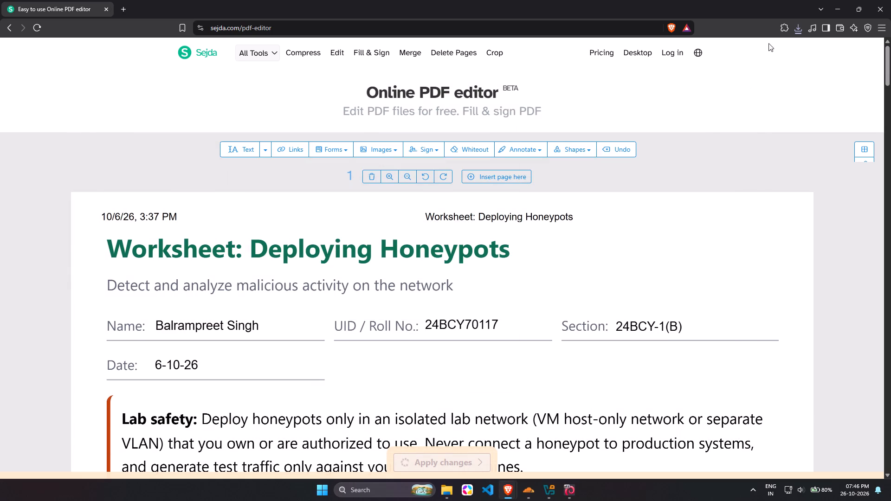
{"action": "left_click", "coordinate": [798, 30]}
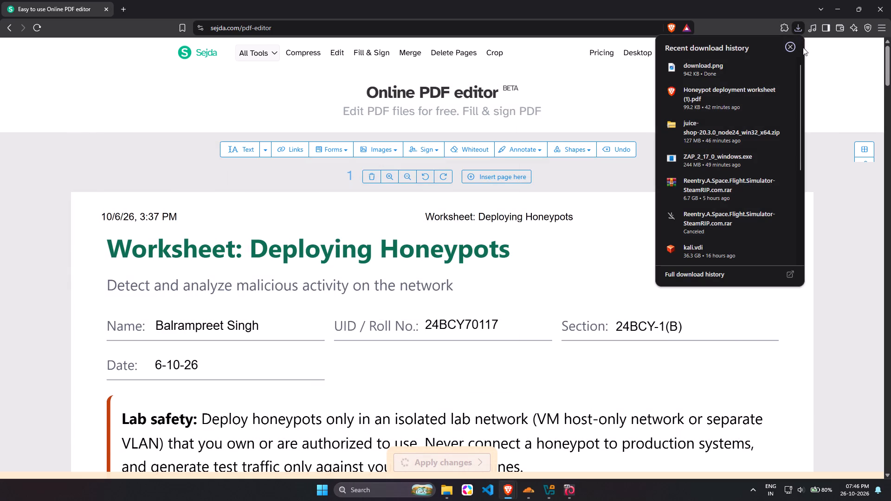
{"action": "left_click", "coordinate": [788, 49]}
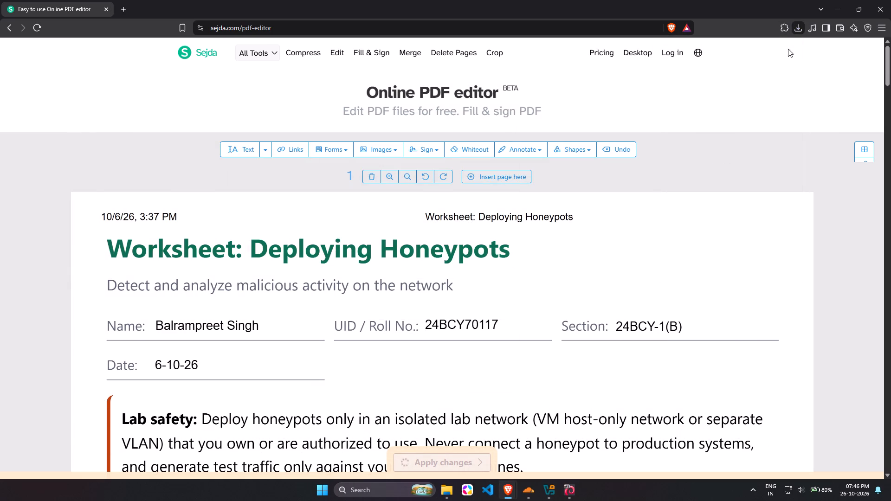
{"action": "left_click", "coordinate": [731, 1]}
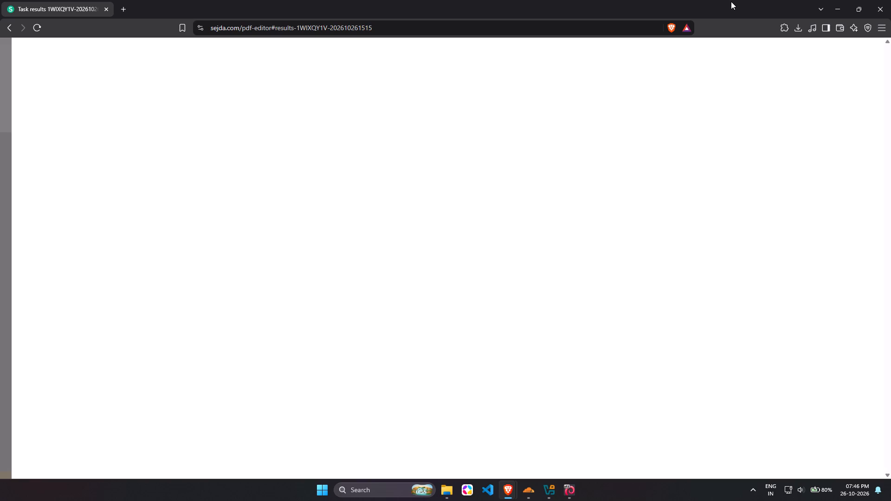